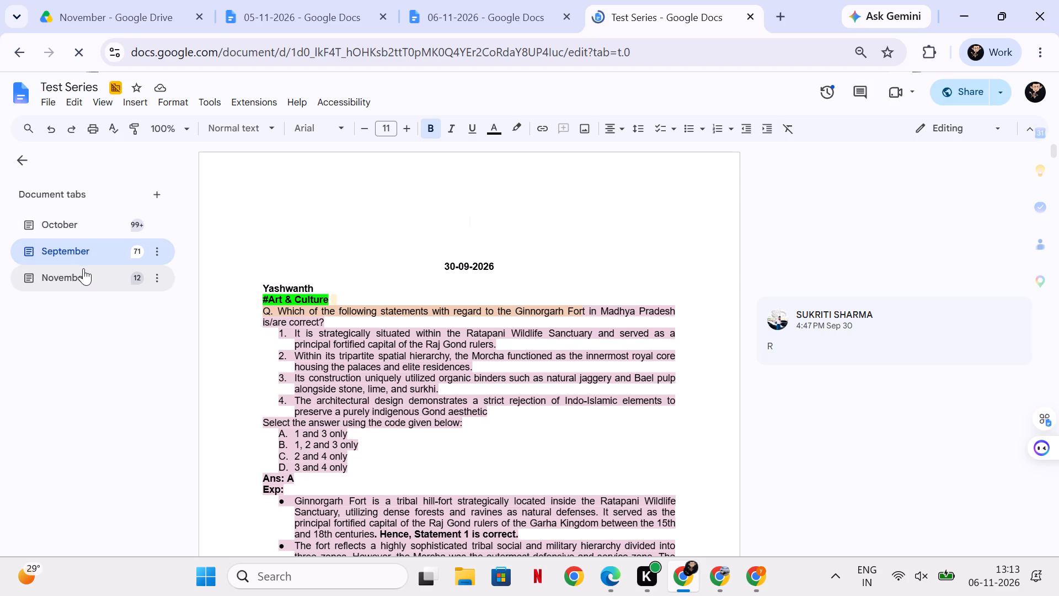
click(83, 268)
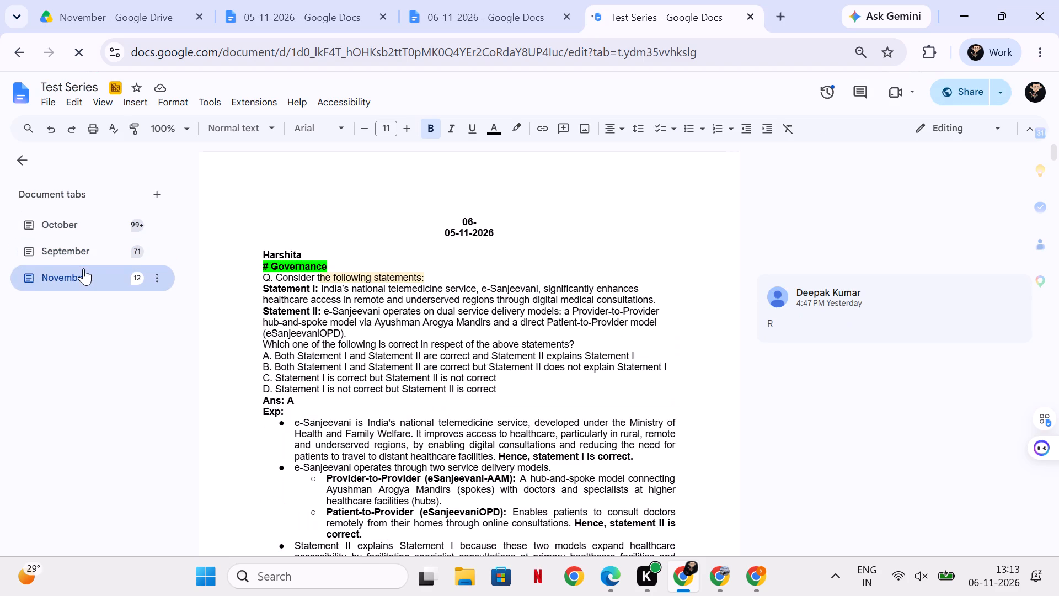
Look through the November questions to review the date sections and the format of existing entries.
scroll(421, 343, down, 3)
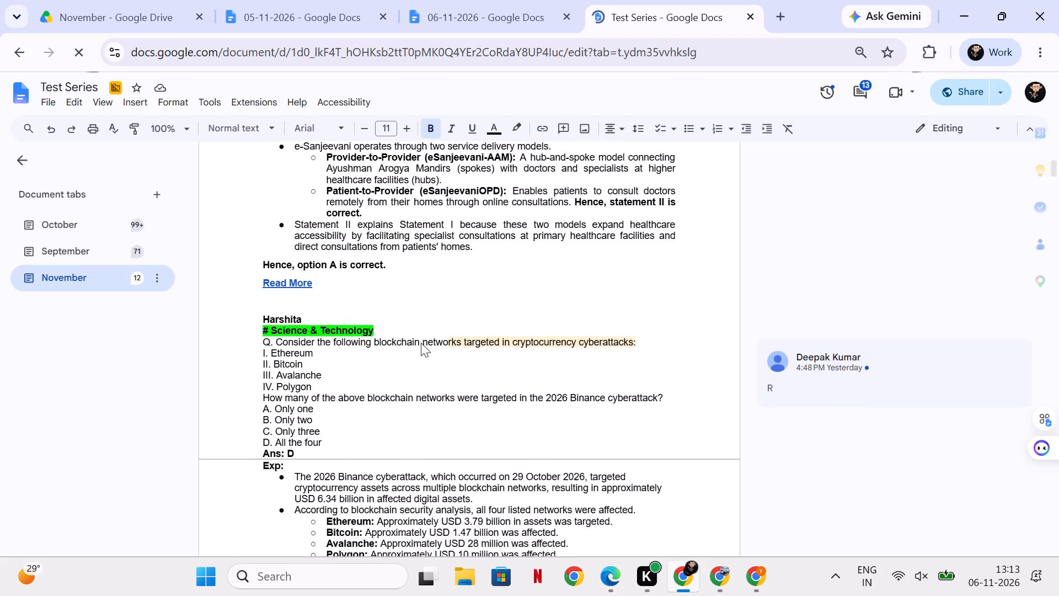
scroll(421, 343, down, 10)
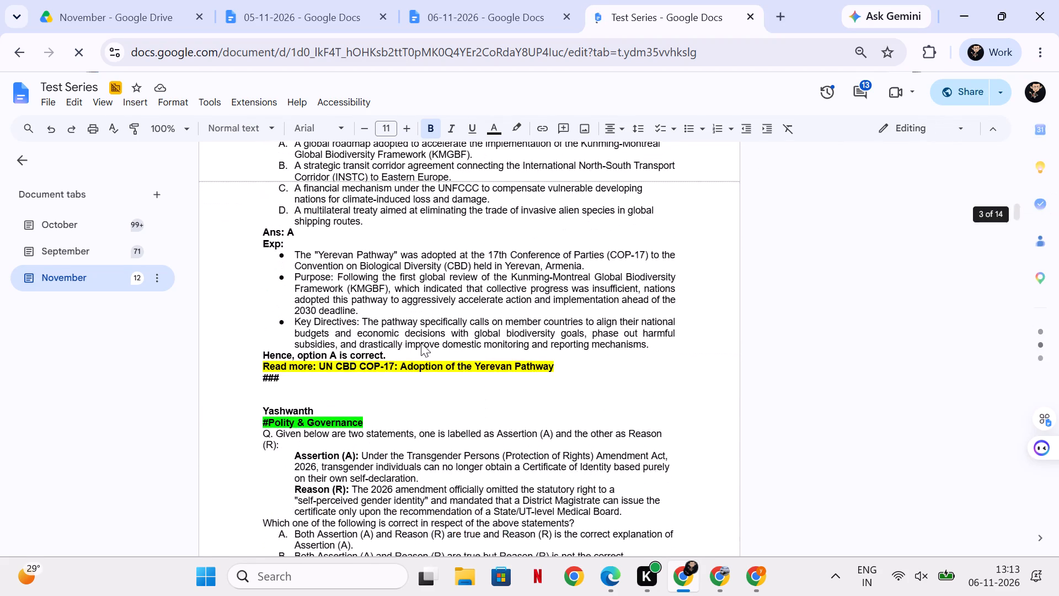
scroll(421, 343, down, 7)
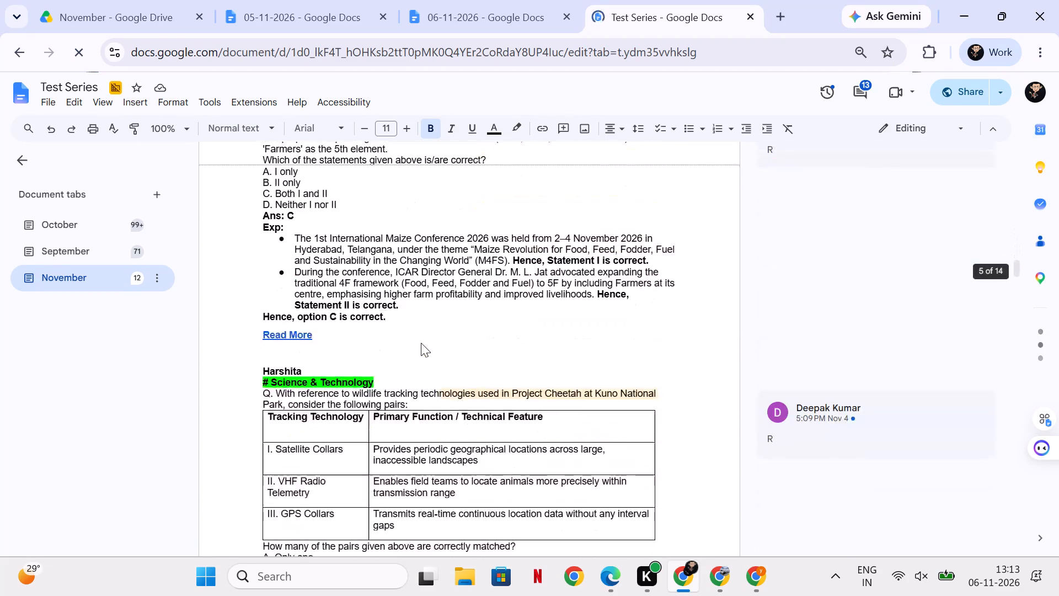
scroll(421, 343, down, 5)
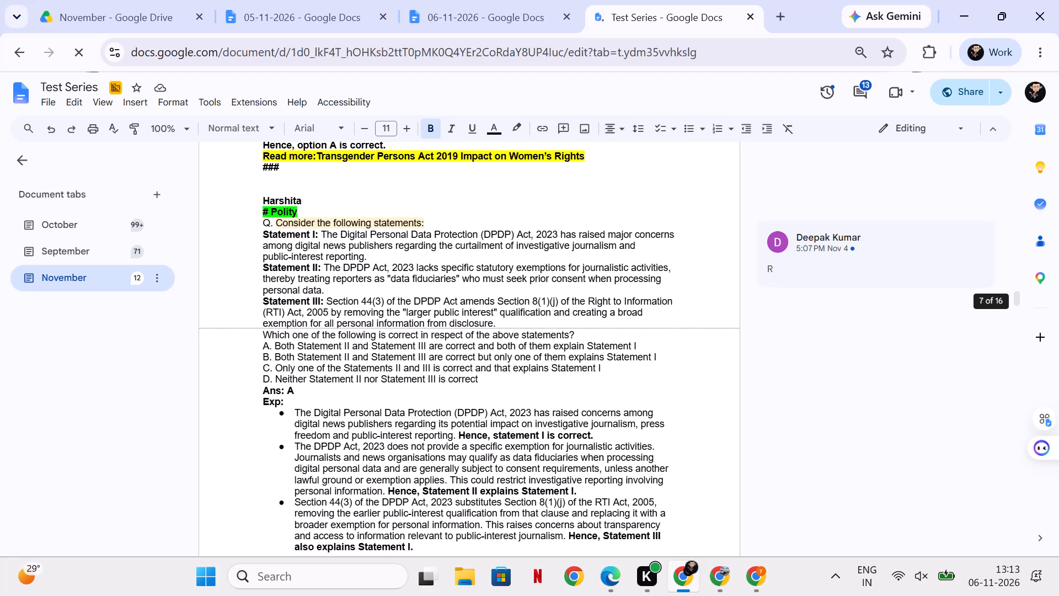
scroll(419, 364, down, 6)
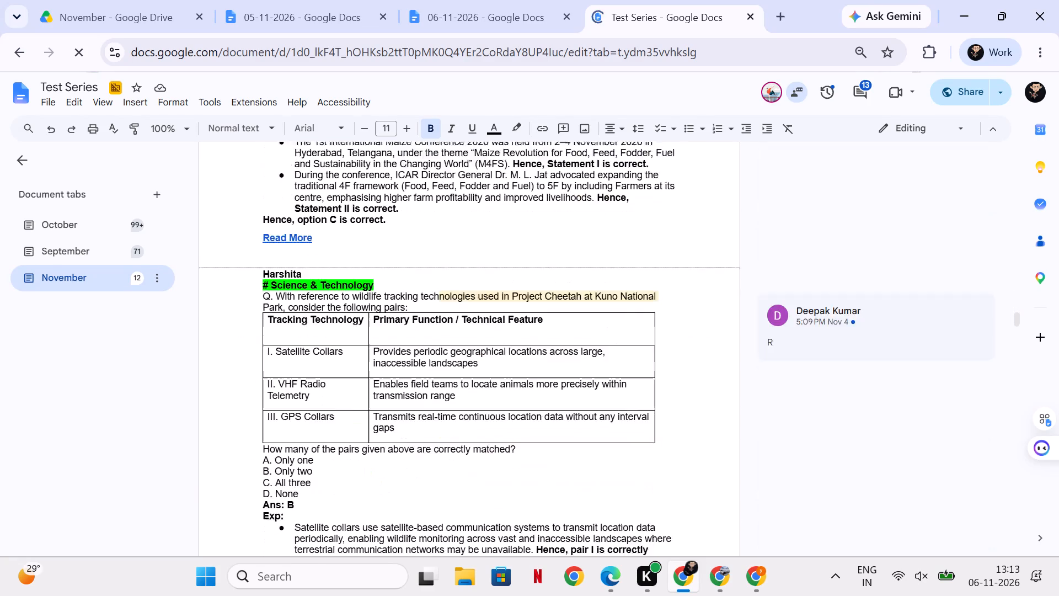
scroll(419, 364, down, 7)
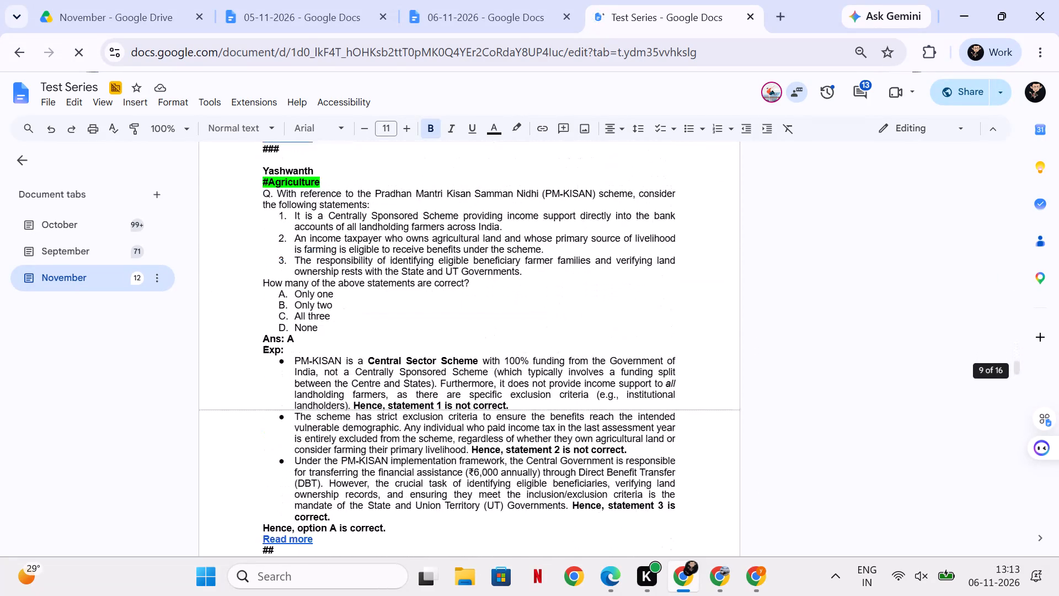
scroll(419, 364, down, 6)
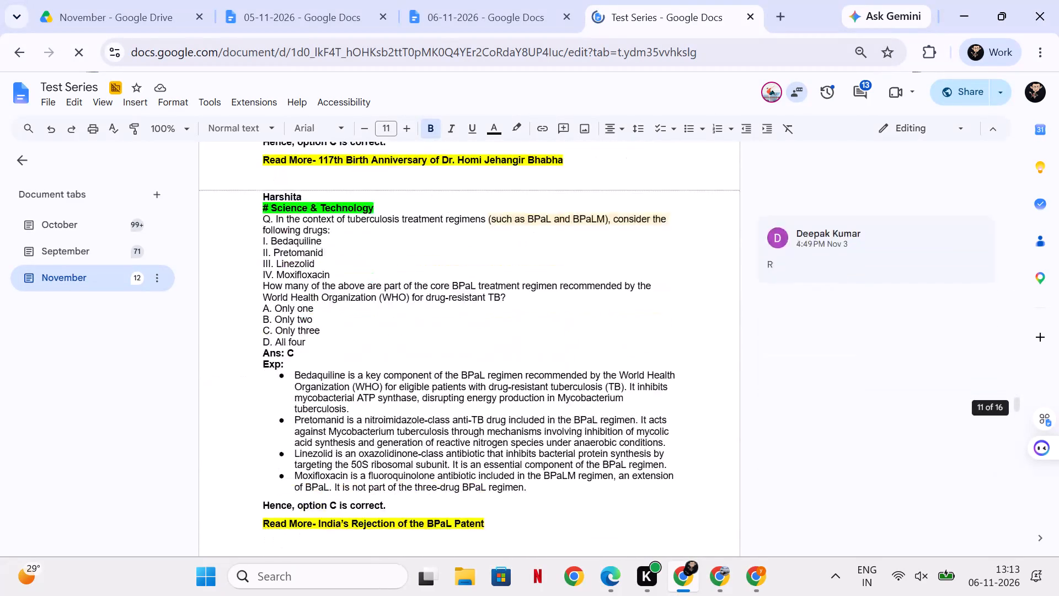
scroll(419, 364, down, 6)
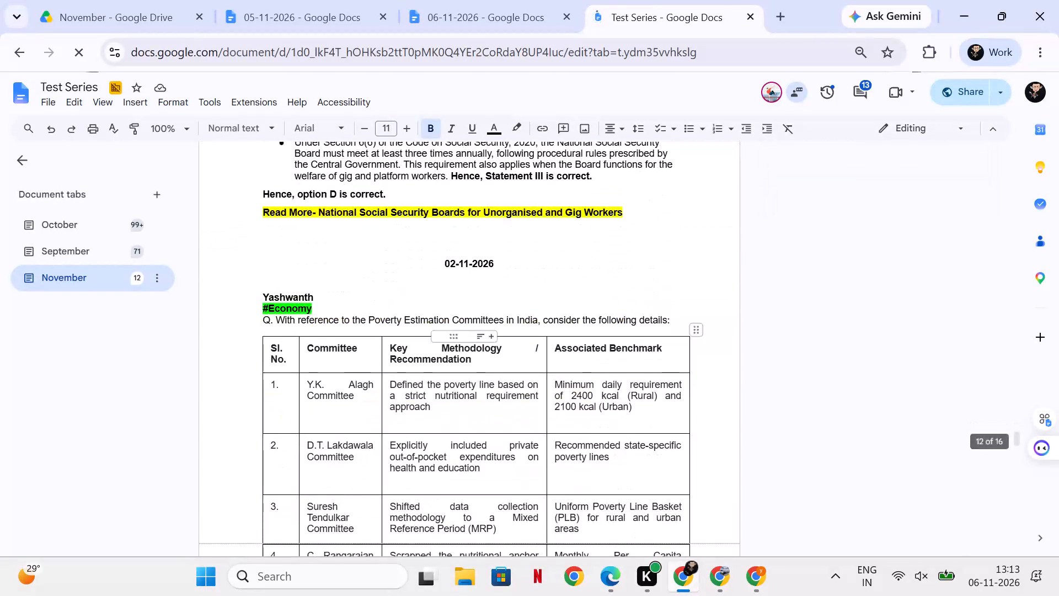
scroll(419, 364, down, 8)
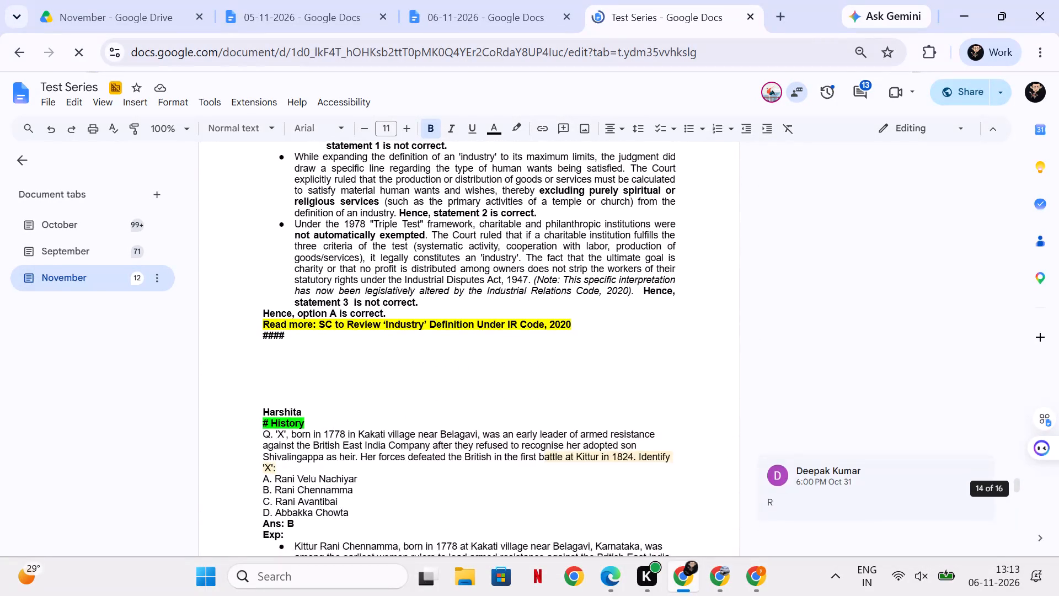
scroll(419, 364, up, 16)
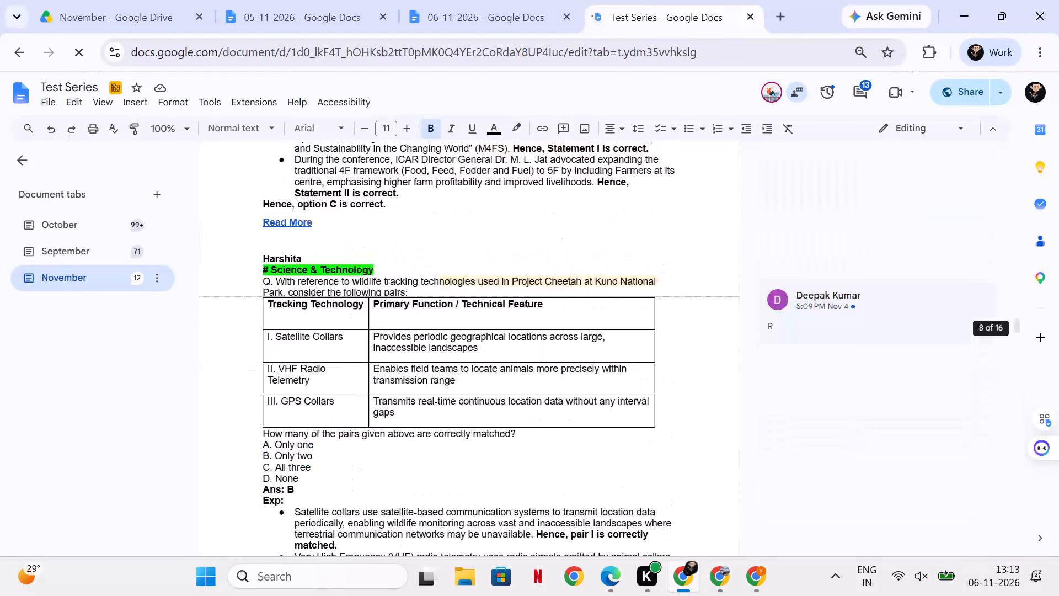
scroll(419, 364, up, 13)
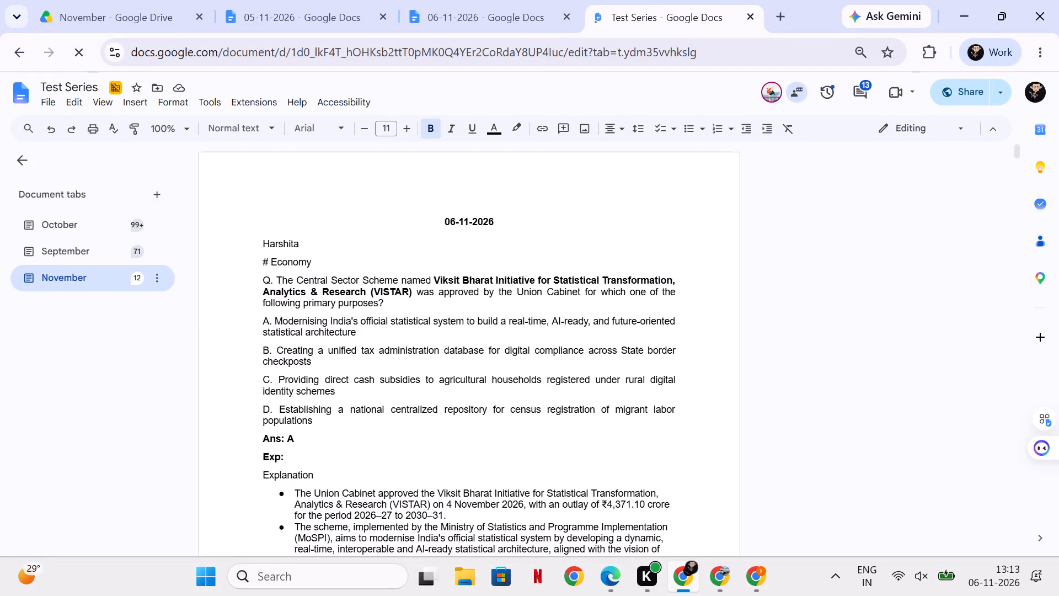
Paste the copied question as plain text at the end of the 05-11-2026 section and prefix it with "Q.".
scroll(440, 234, down, 7)
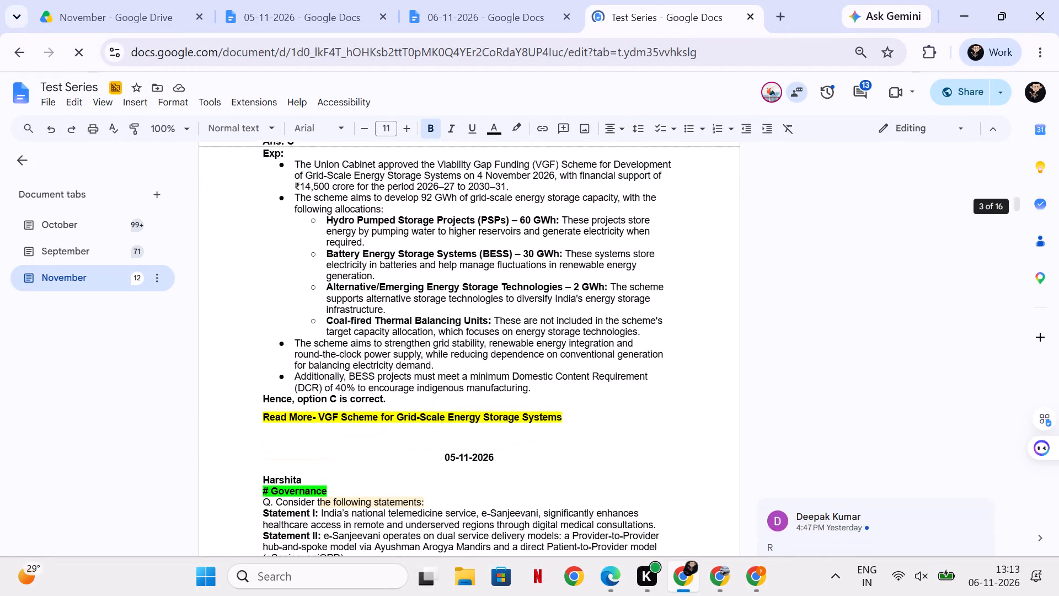
scroll(448, 273, down, 8)
scroll(454, 328, up, 1)
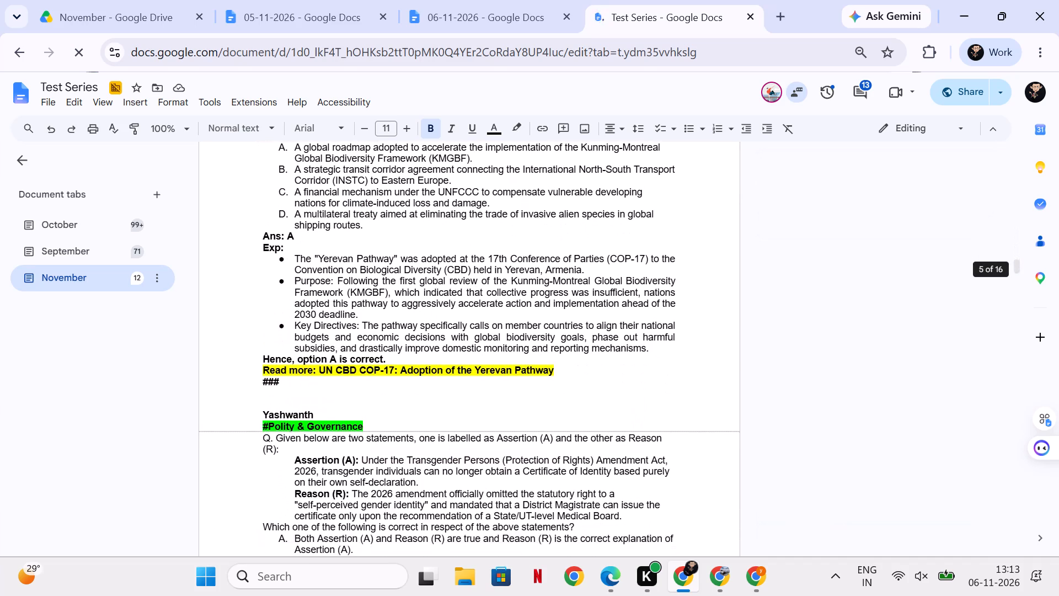
scroll(454, 328, up, 2)
scroll(454, 328, down, 1)
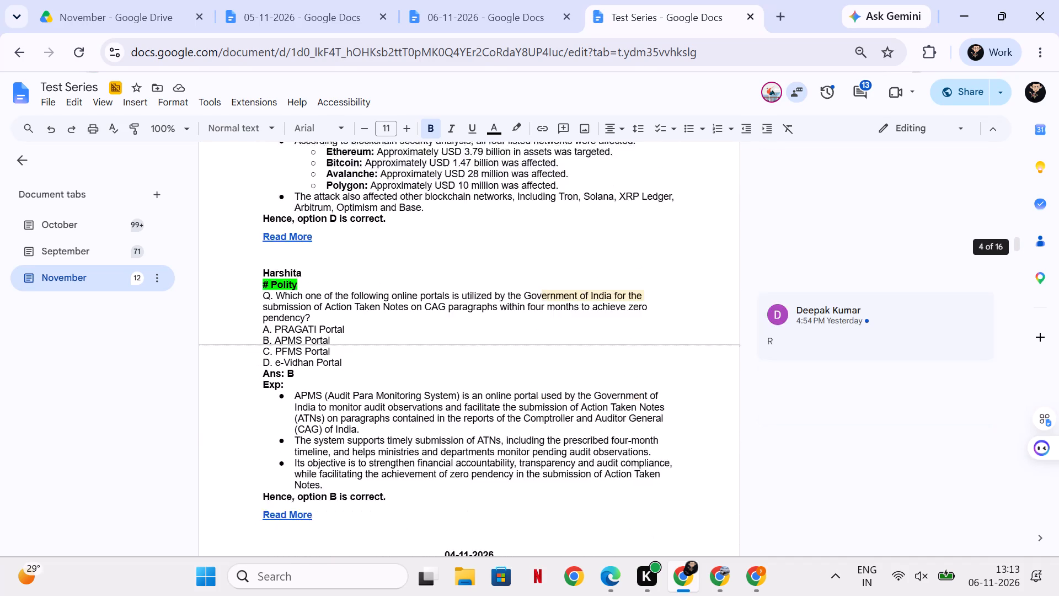
scroll(454, 328, down, 2)
click(409, 343)
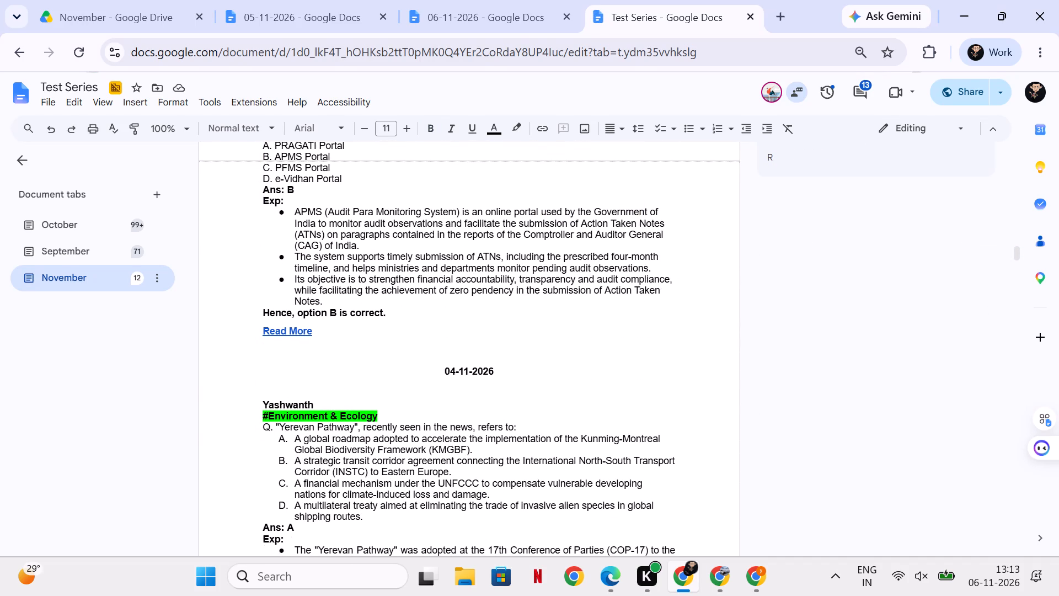
key(ctrl+shift+v)
scroll(422, 275, up, 1)
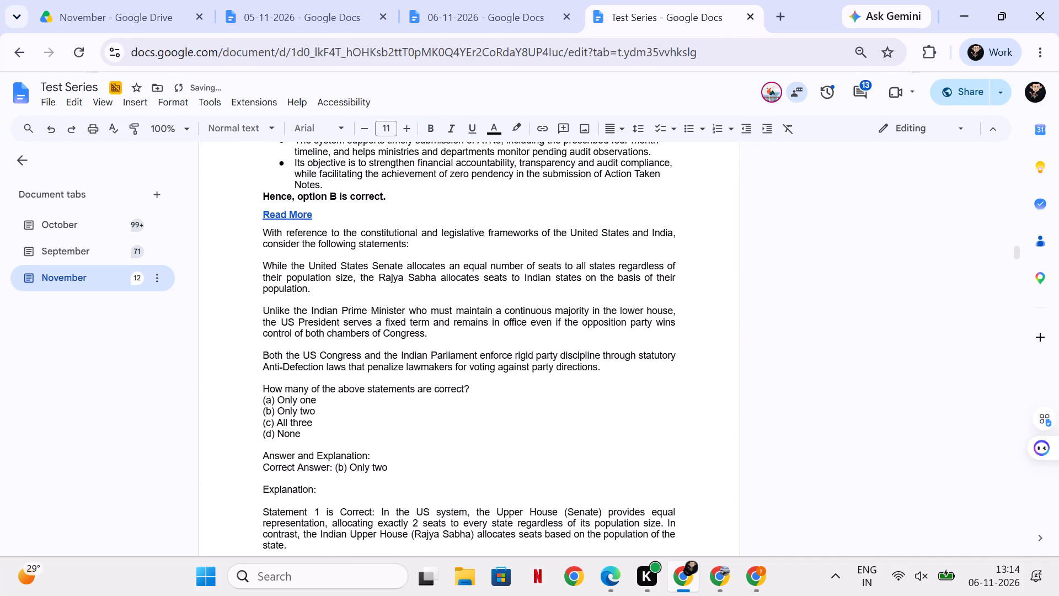
scroll(402, 276, up, 1)
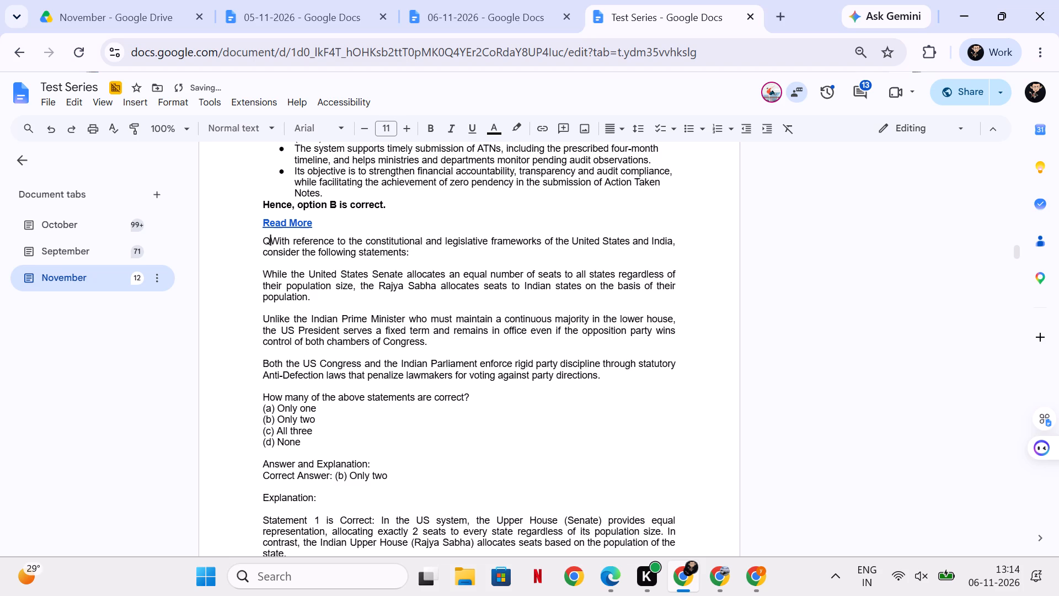
Format the three statements of the pasted question as a numbered list.
key(Down)
key(Down)
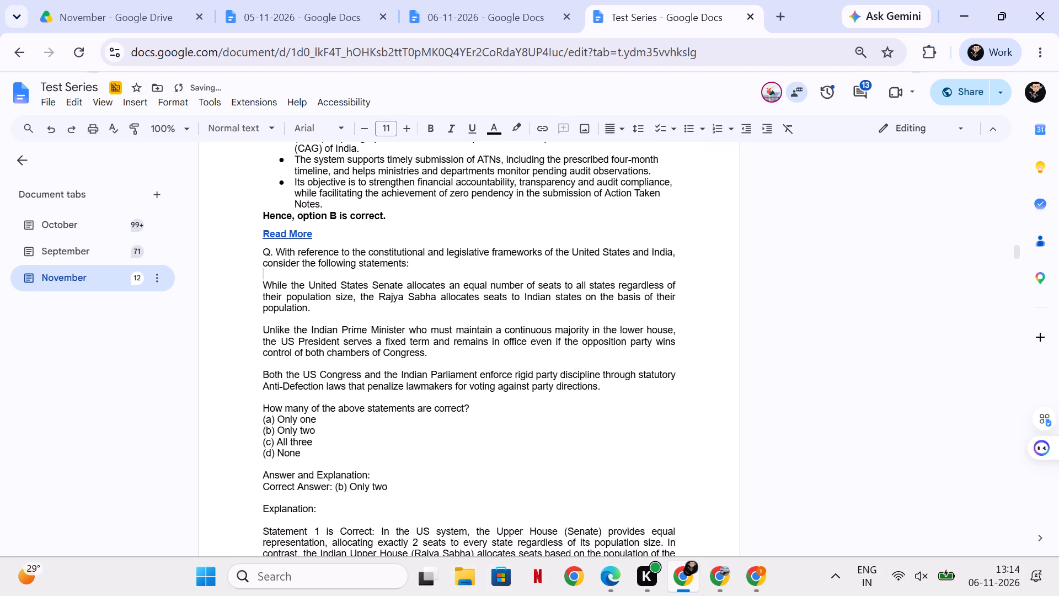
drag(261, 268, 261, 270)
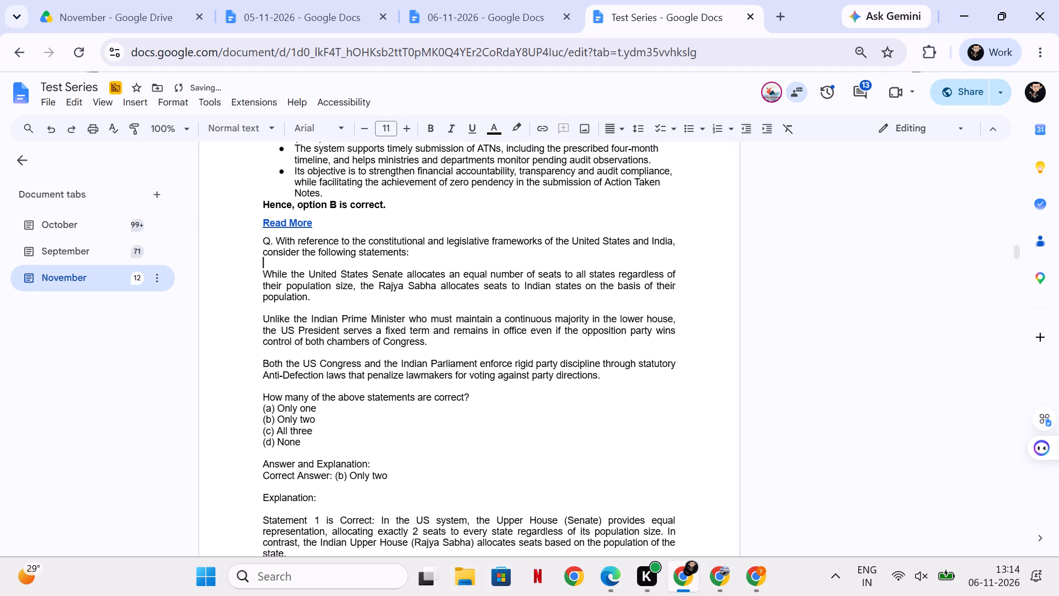
drag(261, 270, 348, 370)
click(713, 127)
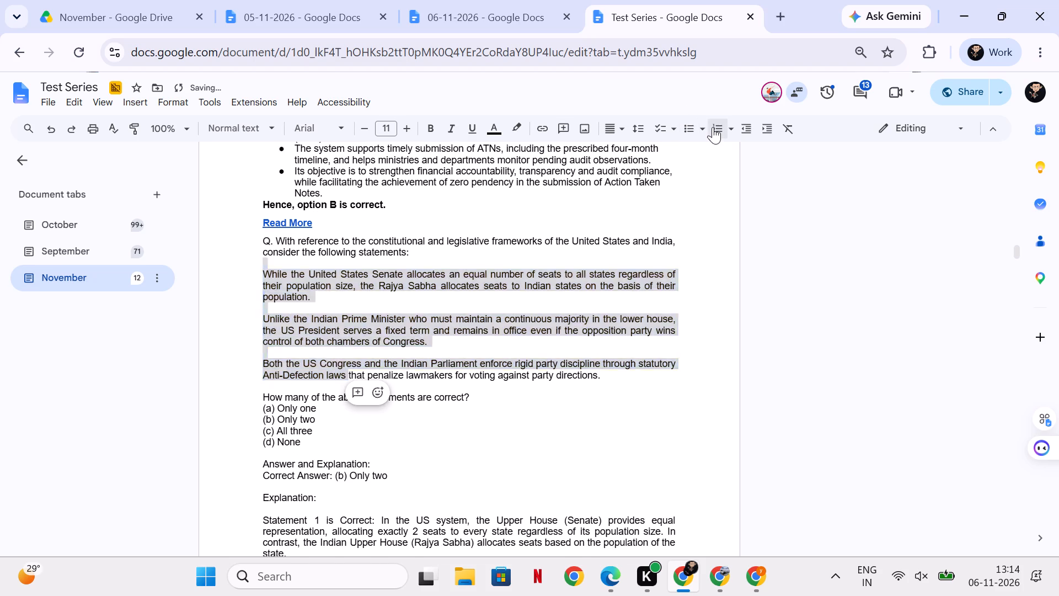
Remove the empty numbered items before the United States Senate statement and the Indian Prime Minister statement.
click(339, 262)
key(Down)
key(BackSpace)
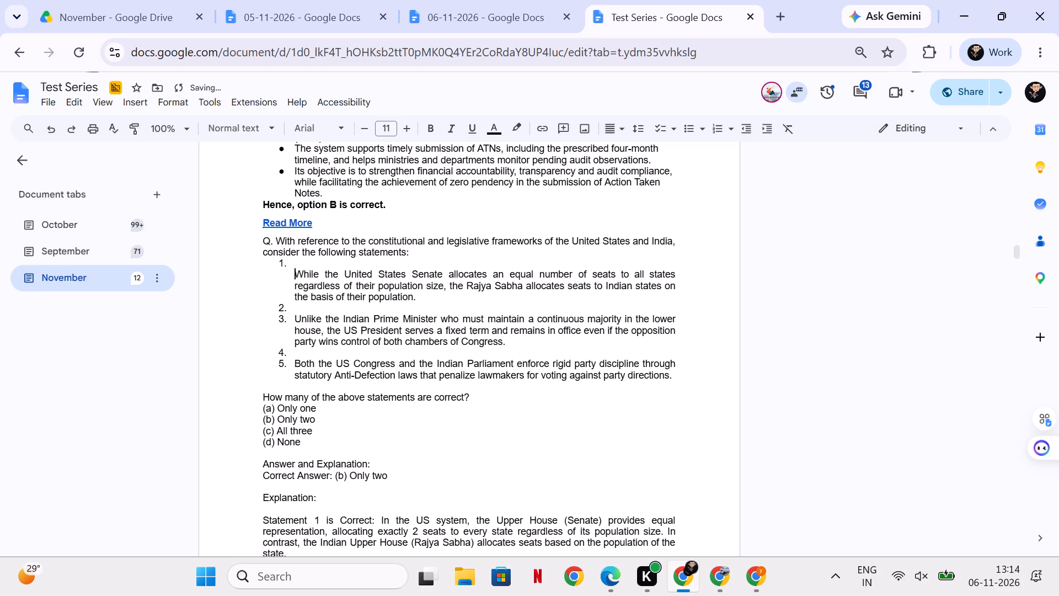
key(BackSpace)
key(BackSpace)
key(Down)
key(Down)
key(Down)
key(Down)
key(BackSpace)
key(BackSpace)
key(BackSpace)
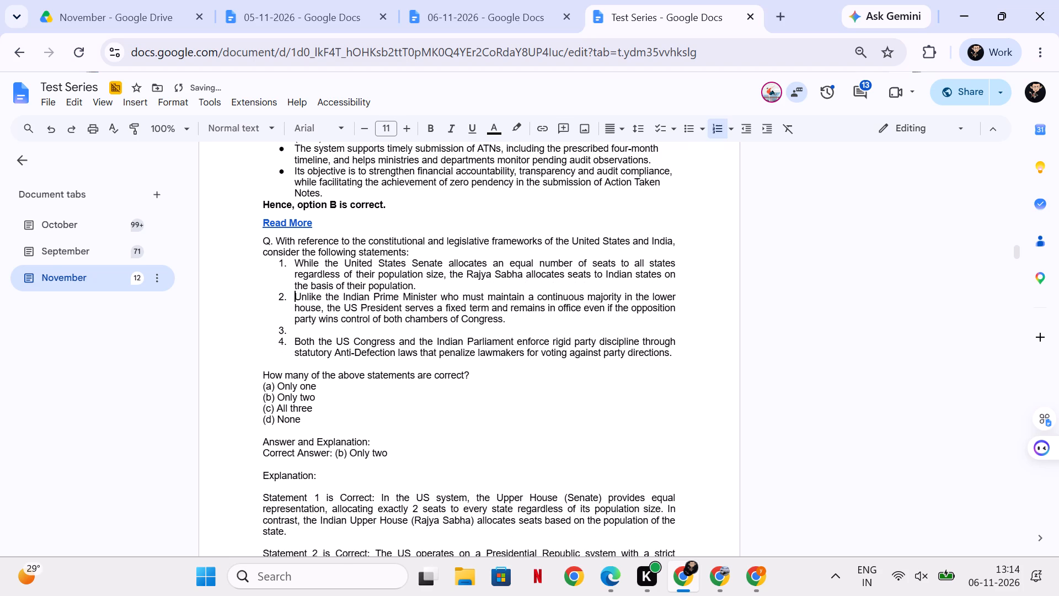
Remove the empty item before the party discipline statement and the blank line above "How many of the above statements are correct?".
key(Down)
key(Down)
key(Down)
key(Down)
key(BackSpace)
key(BackSpace)
key(BackSpace)
key(Down)
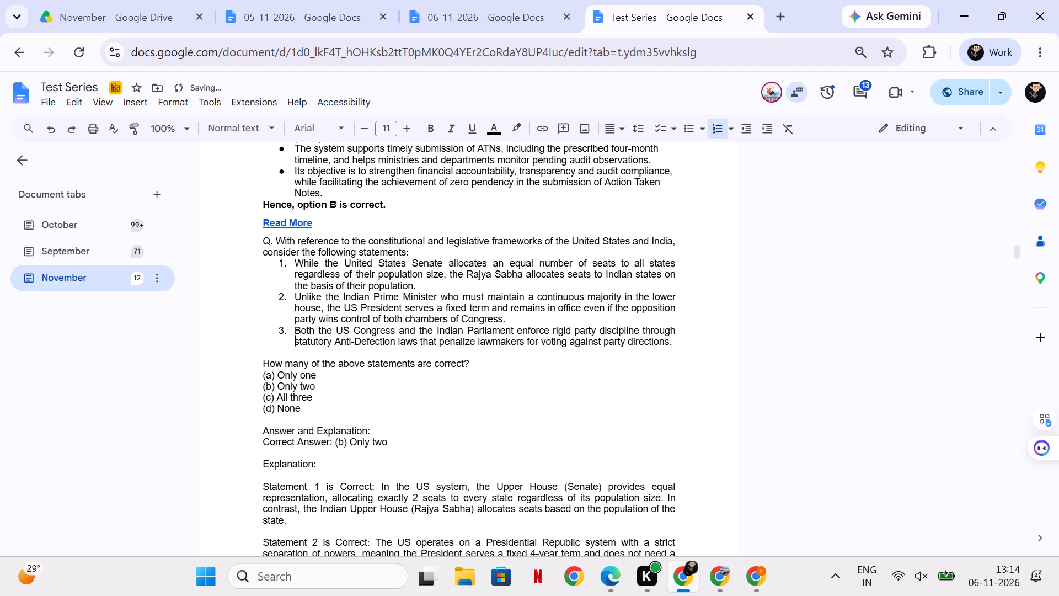
key(Down)
key(BackSpace)
Format the four answer options as a lettered list from A to D.
key(Down)
key(Down)
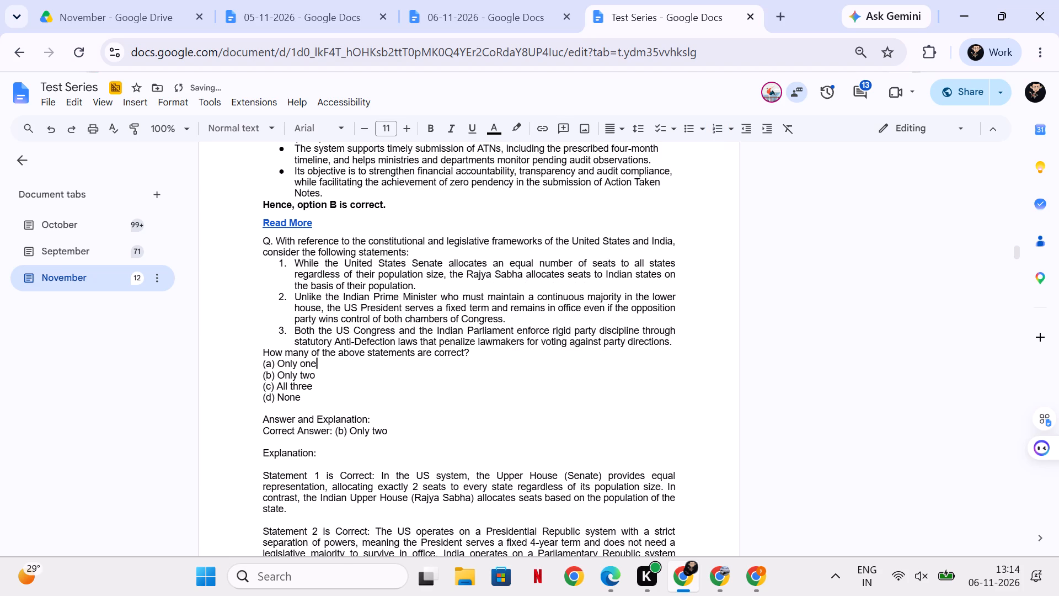
drag(259, 363, 312, 396)
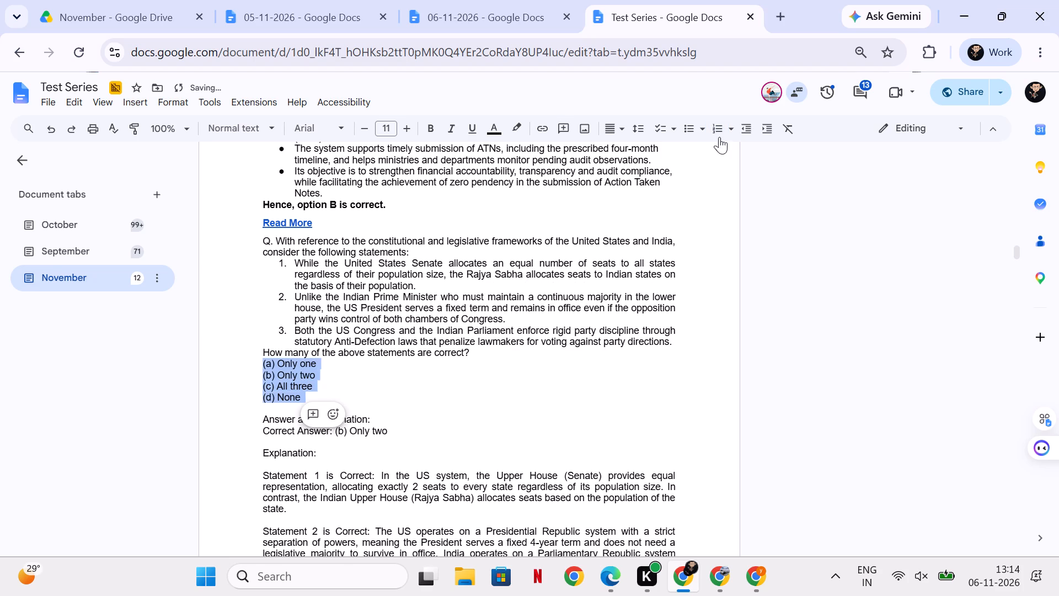
click(728, 137)
click(736, 228)
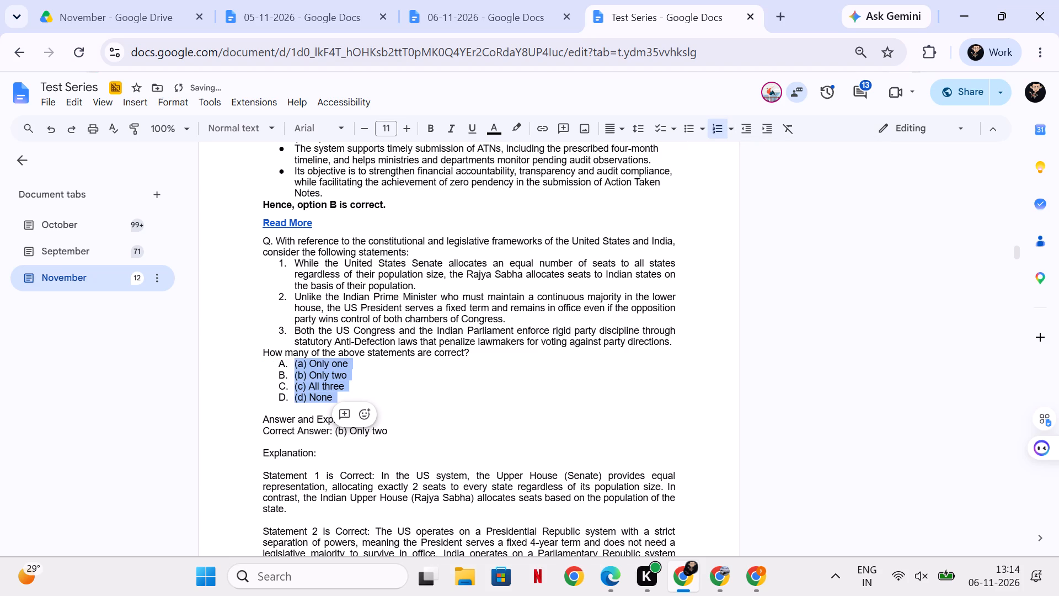
Remove the redundant "(a)" and "(b)" prefixes from answer options A and B.
click(304, 366)
key(Right)
key(Right)
key(BackSpace)
key(BackSpace)
key(BackSpace)
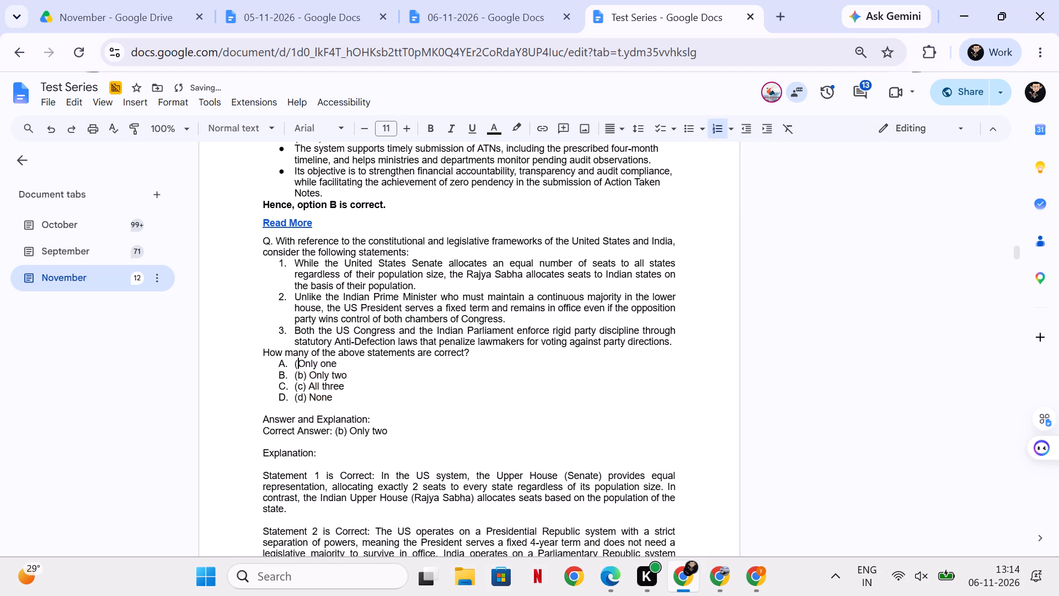
key(BackSpace)
key(Down)
key(ctrl+shift+Right)
key(ctrl+shift+Right)
key(ctrl+shift+Right)
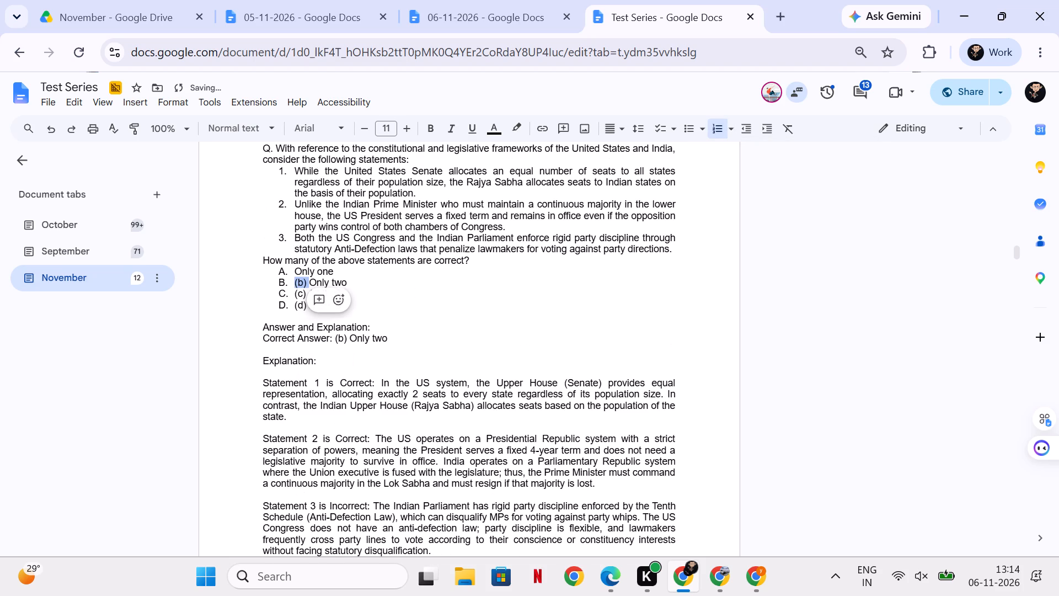
key(ctrl+shift+BackSpace)
key(BackSpace)
Remove the redundant "(c)" and "(d)" prefixes from answer options C and D.
key(Down)
key(ctrl+shift+Right)
key(ctrl+shift+Right)
key(ctrl+shift+Right)
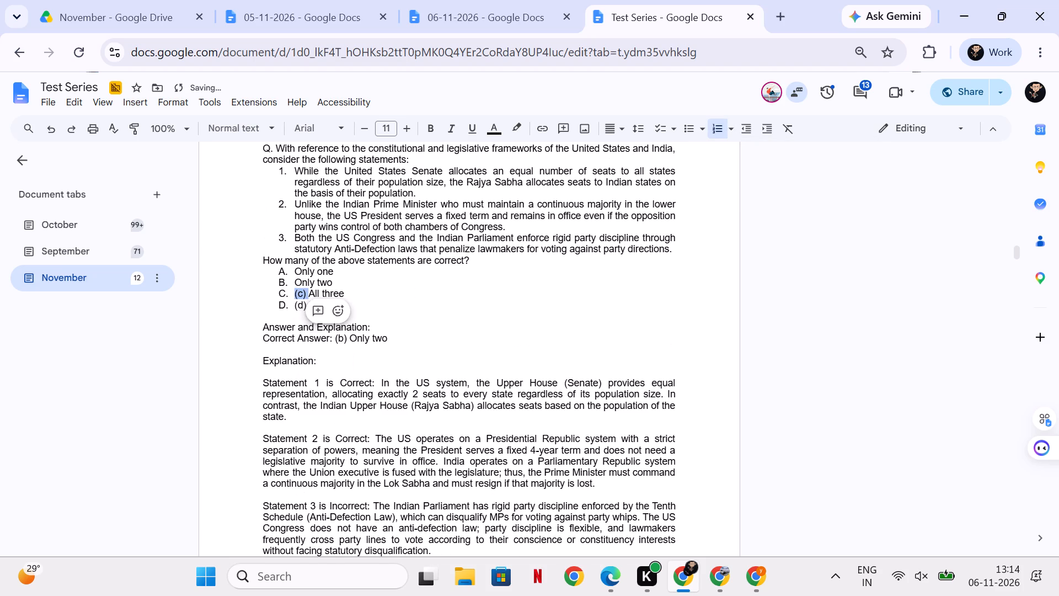
key(ctrl+BackSpace)
key(Down)
key(ctrl+shift+Right)
key(ctrl+shift+Right)
key(ctrl+shift+Right)
key(BackSpace)
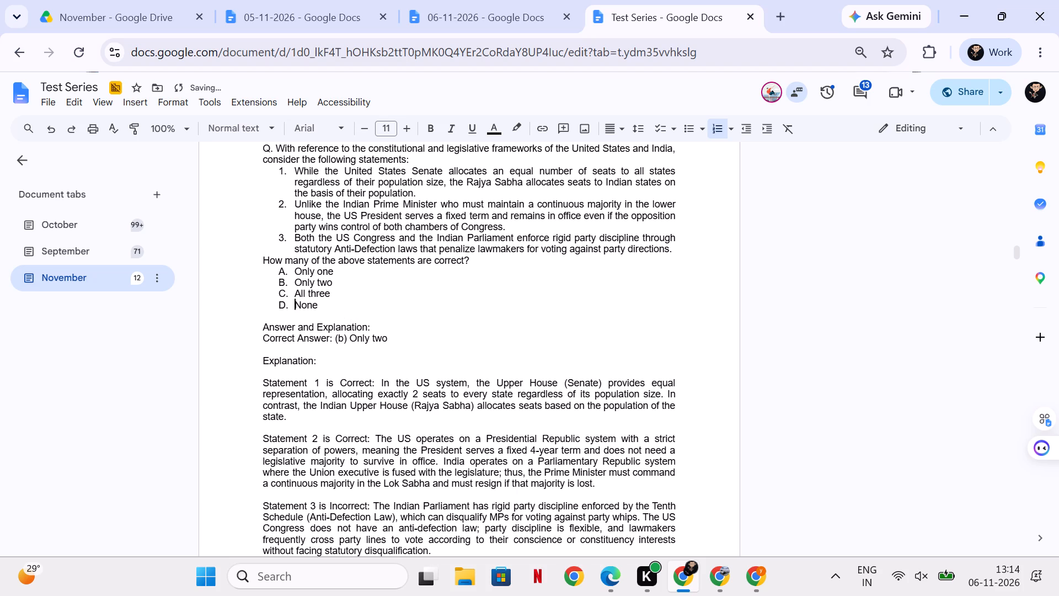
Remove the blank line below option D and shorten the "Answer and Explanation:" heading to "Ans".
key(Down)
key(BackSpace)
key(Down)
key(Left)
key(Left)
key(Left)
key(Left)
key(Left)
key(Left)
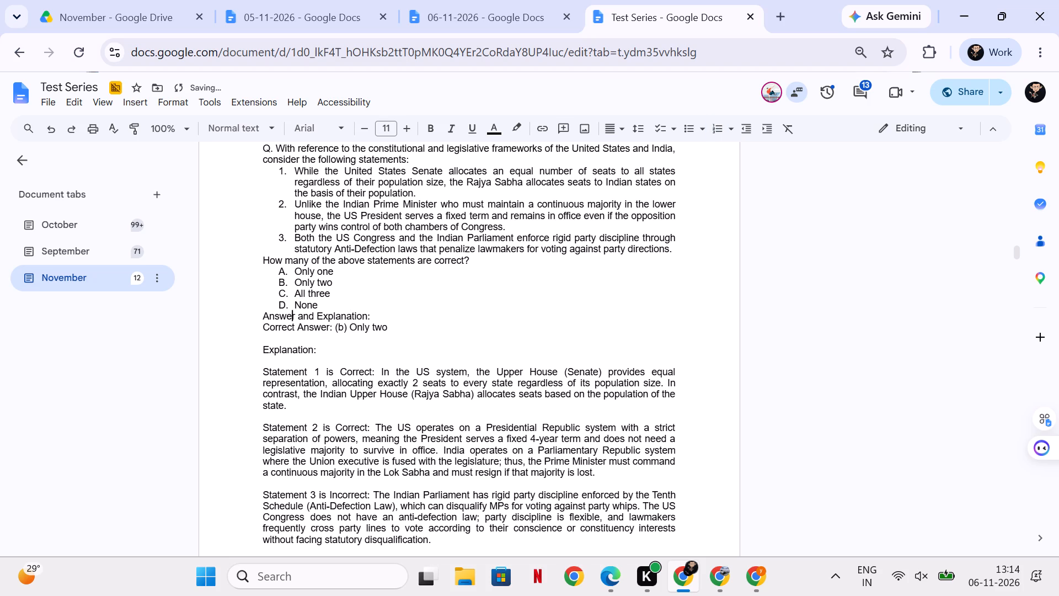
key(Left)
key(Left)
key(ctrl+shift+Right)
key(ctrl+shift+Right)
key(ctrl+shift+Right)
key(BackSpace)
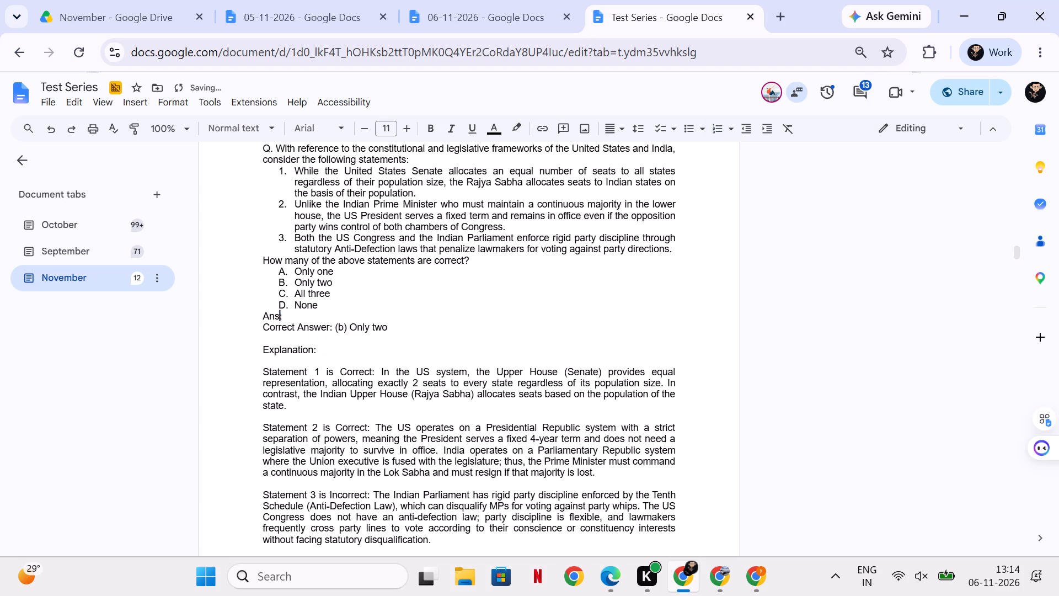
Delete the "Correct Answer: (b) Only two" line and make the answer line read "Ans: B".
key(Down)
key(Left)
key(Left)
key(Left)
key(ctrl+shift+Right)
key(ctrl+shift+Right)
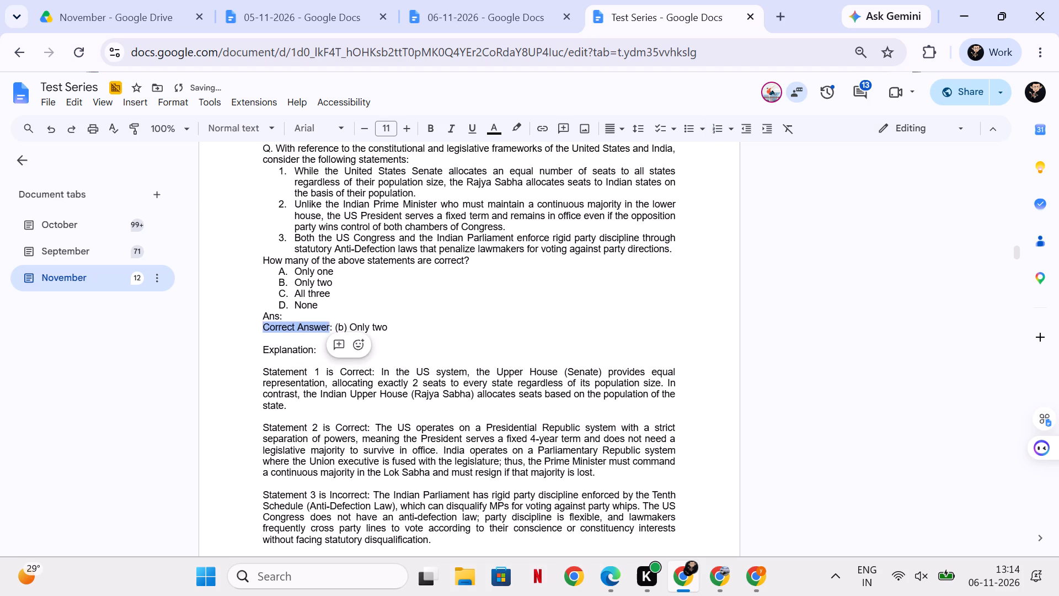
key(ctrl+shift+Right)
key(ctrl+shift+Right)
key(ctrl+shift+Right)
key(ctrl+shift+Right)
key(ctrl+shift+Right)
key(ctrl+shift+Right)
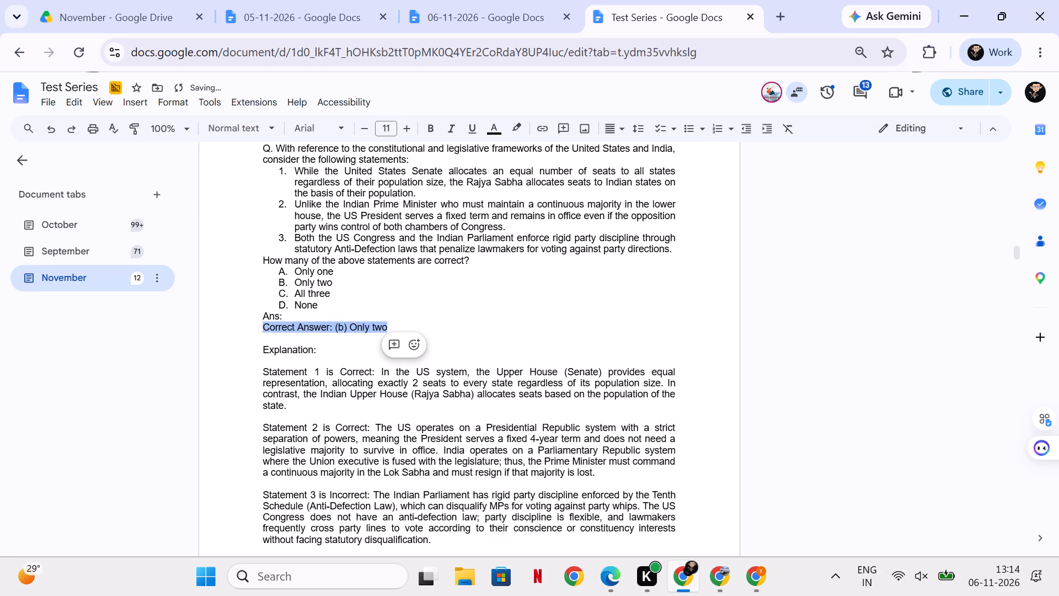
key(BackSpace)
key(BackSpace)
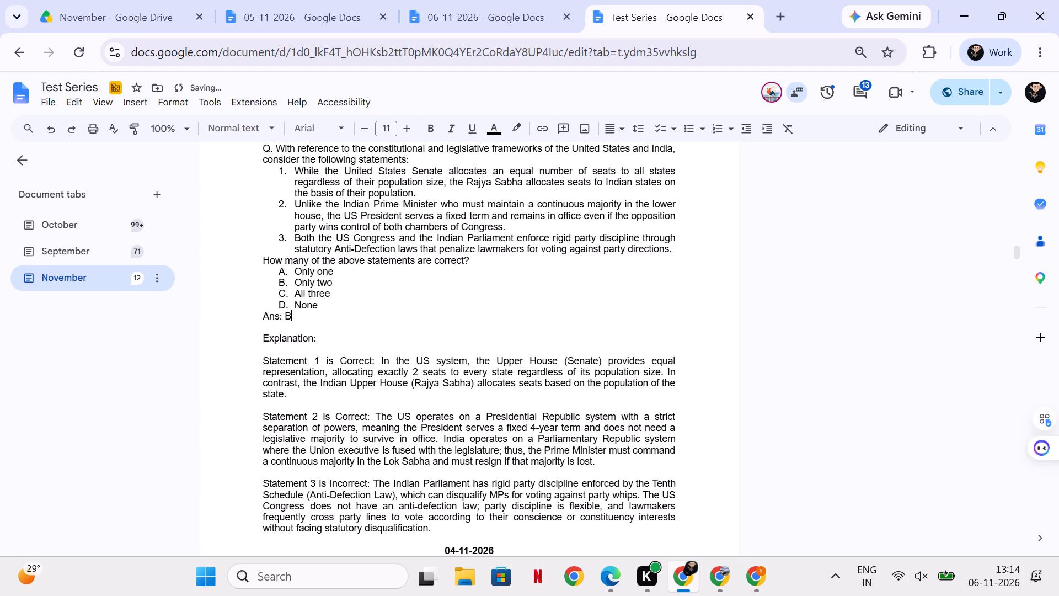
Remove the blank line below the answer and shorten "Explanation:" to "Exp:".
key(Down)
key(BackSpace)
key(Down)
key(Left)
key(Left)
key(Left)
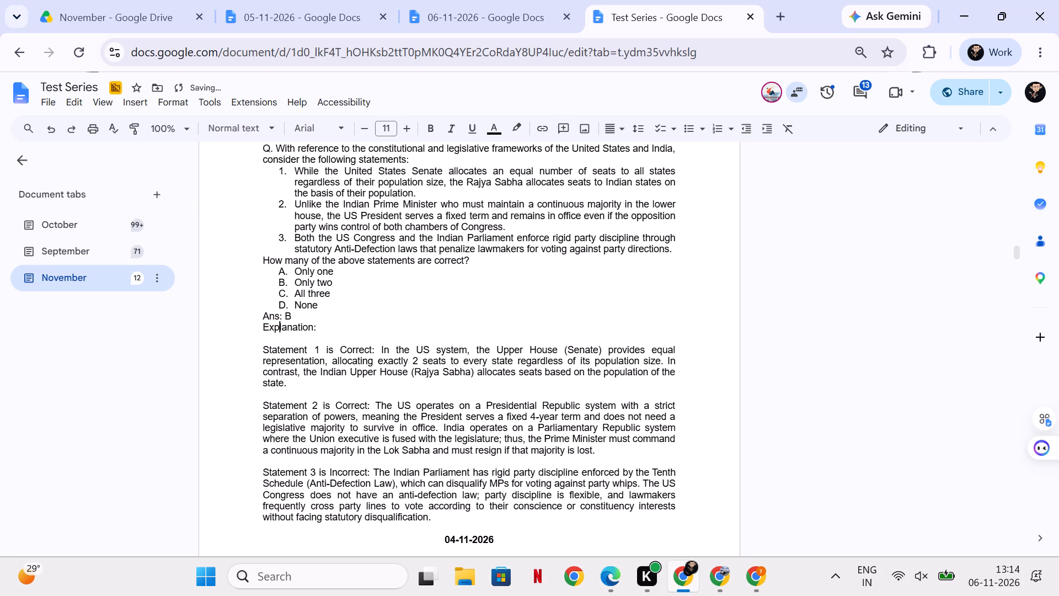
key(ctrl+shift+Right)
key(ctrl+shift+Right)
key(BackSpace)
key(shift+colon)
Cut the "Statement 1 is Correct:" label from the first explanation paragraph and turn the paragraph into a bullet point.
drag(249, 352, 357, 356)
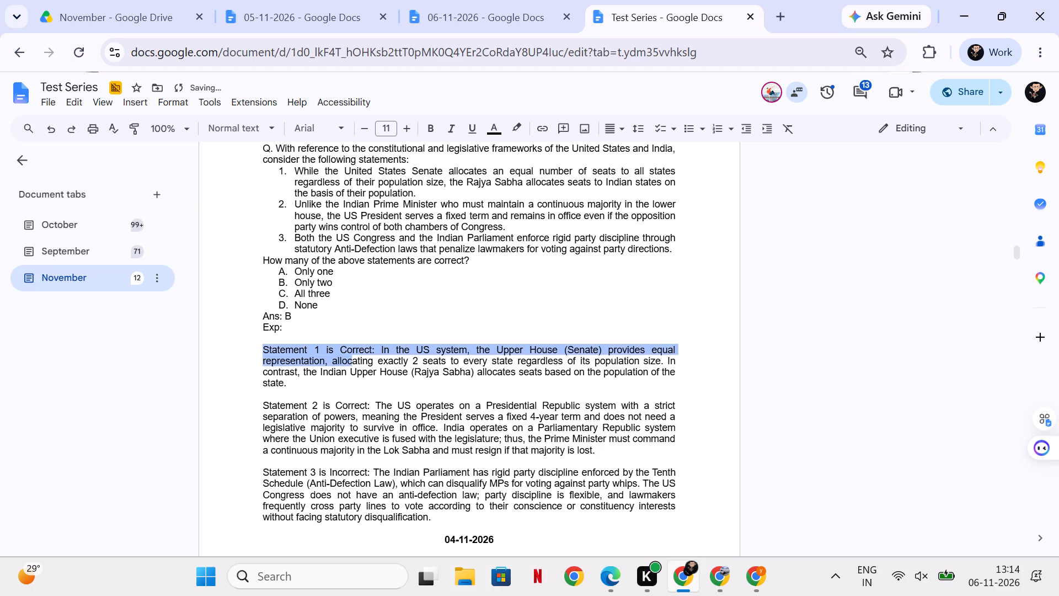
drag(357, 356, 378, 351)
key(ctrl+c)
key(BackSpace)
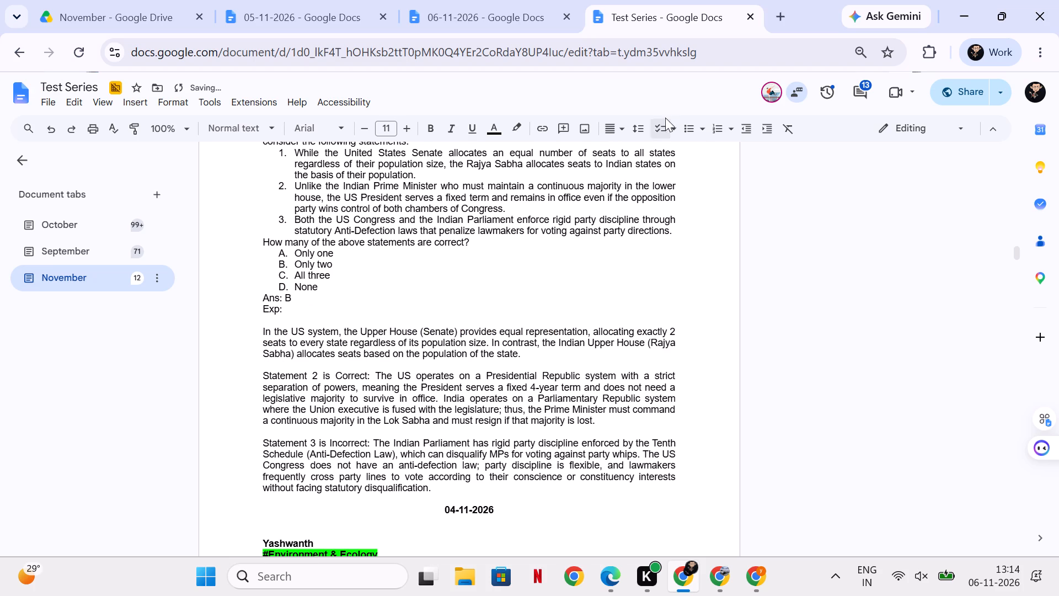
click(692, 132)
click(659, 353)
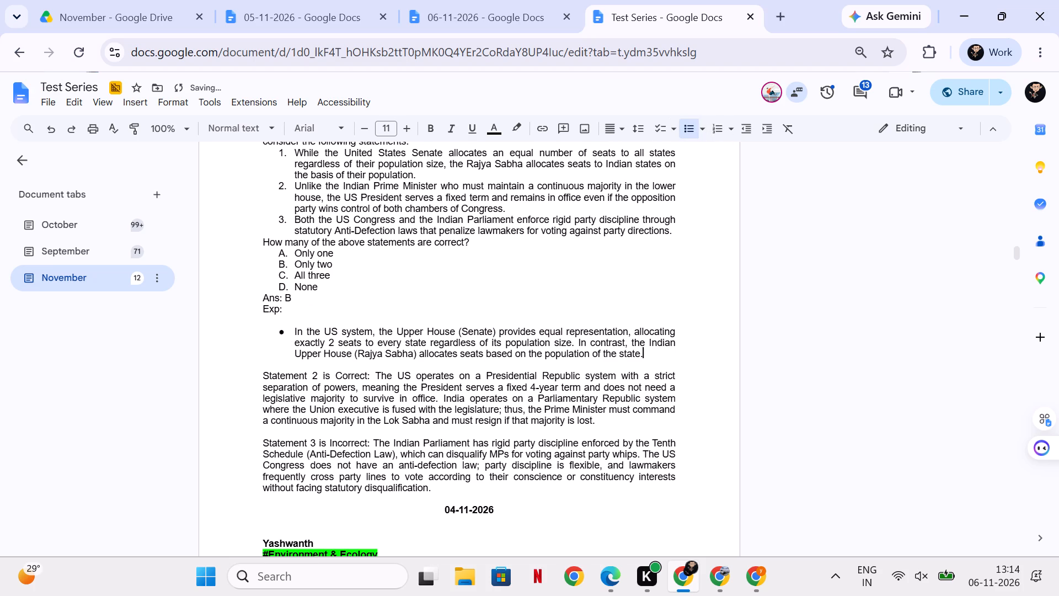
key(space)
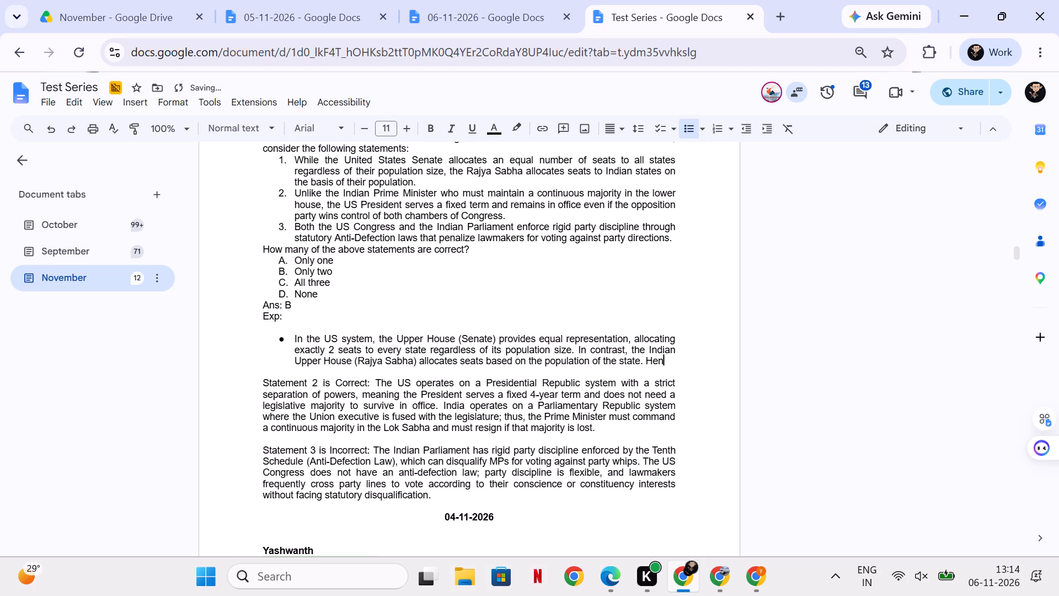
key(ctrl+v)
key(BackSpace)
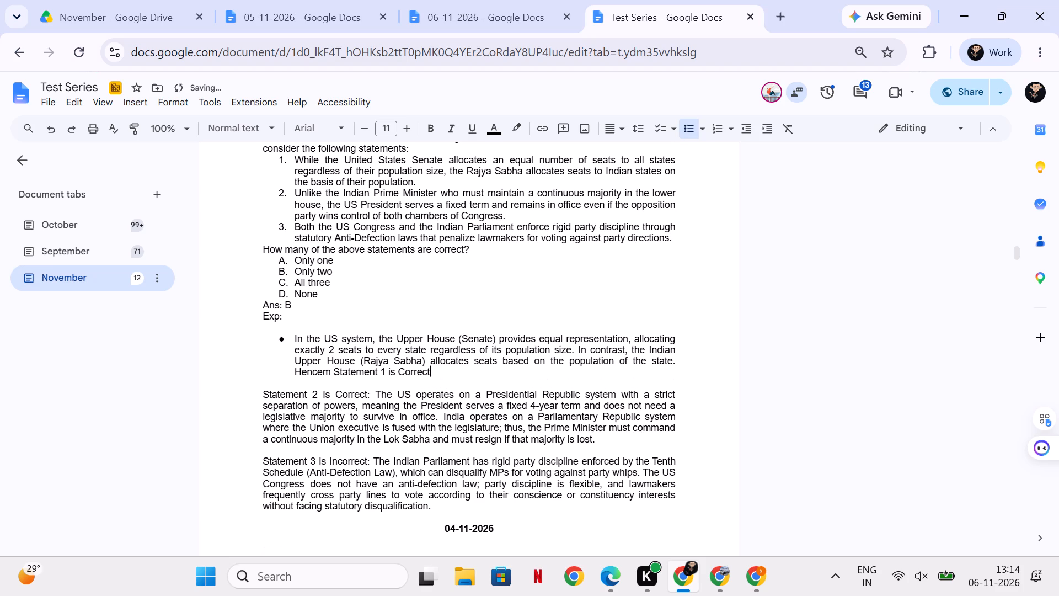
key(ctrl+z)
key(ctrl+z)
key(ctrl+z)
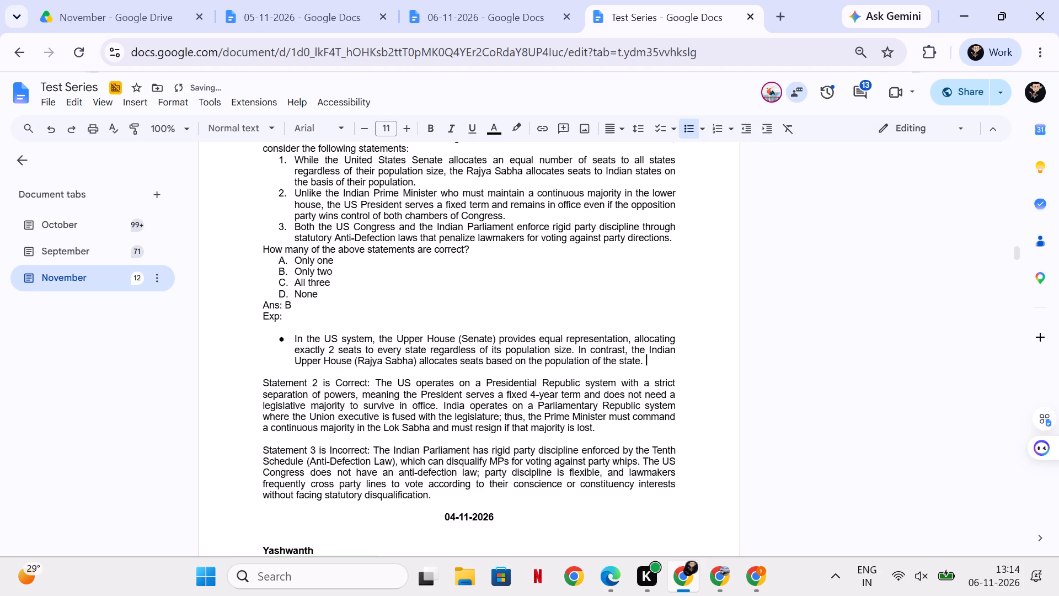
End the first explanation bullet with the sentence "Hence, Statement 1 is Correct.", reusing the cut label.
key(ctrl+v)
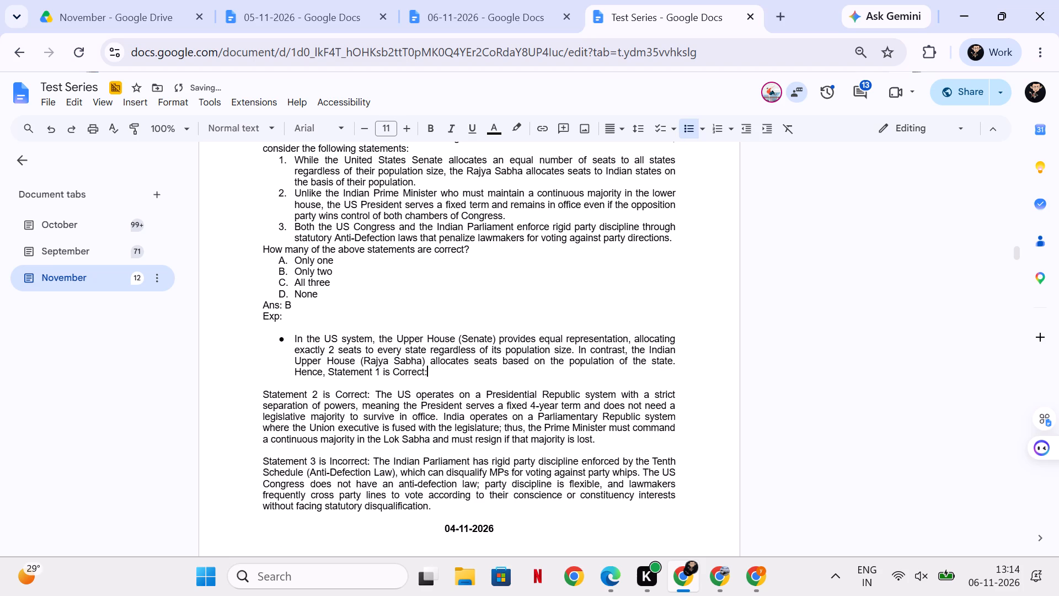
key(BackSpace)
key(period)
Change "Statement" to lowercase "statement" in the closing sentence of the first explanation bullet.
key(Left)
key(Left)
key(Left)
key(Left)
key(Left)
key(Left)
key(Left)
key(Left)
key(Left)
key(Left)
key(Left)
key(Left)
key(Left)
key(Left)
key(Left)
key(Left)
key(Left)
key(Left)
key(Left)
key(Left)
key(Left)
key(Left)
key(BackSpace)
key(s)
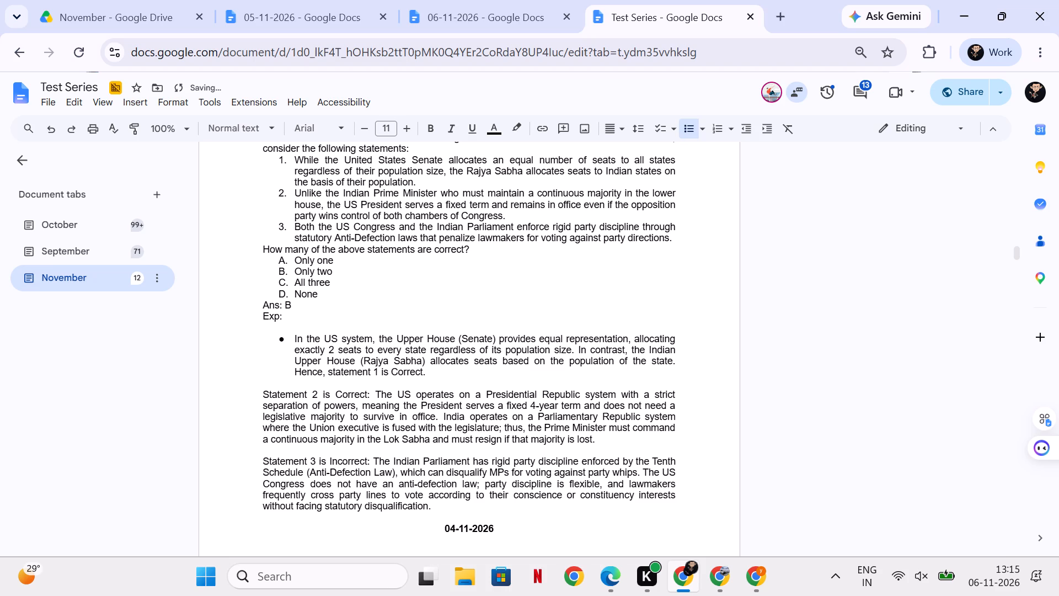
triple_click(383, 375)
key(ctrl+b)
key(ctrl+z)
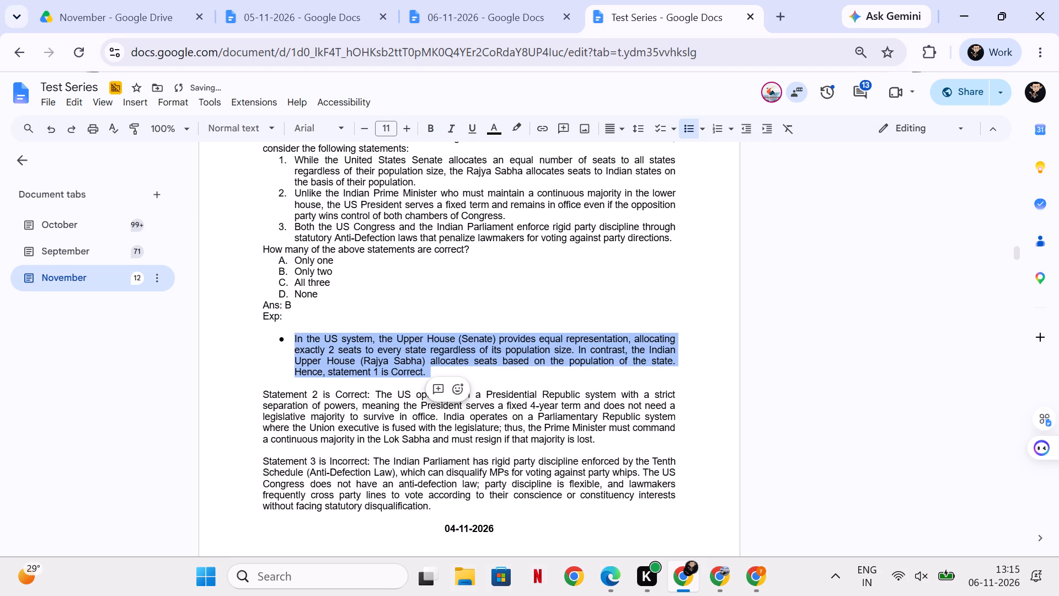
Make only the closing sentence "Hence, statement 1 is Correct." bold.
click(310, 368)
drag(299, 368, 560, 366)
click(422, 364)
drag(431, 369, 297, 363)
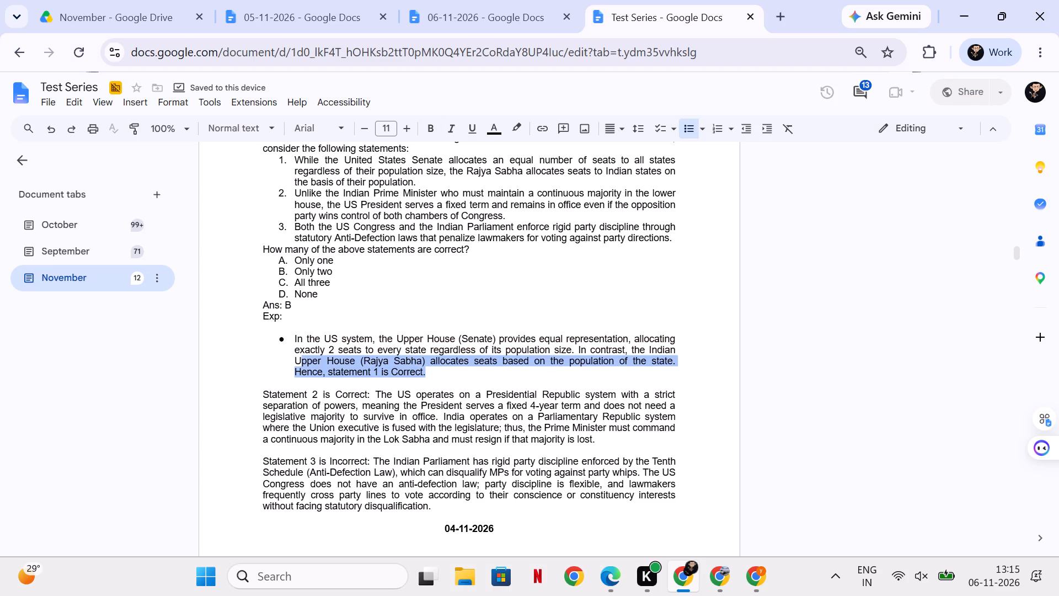
drag(297, 363, 286, 372)
key(ctrl+b)
Delete the "Statement 2 is Correct:" label and make that paragraph the second explanation bullet, directly below the first.
click(254, 396)
drag(254, 396, 349, 404)
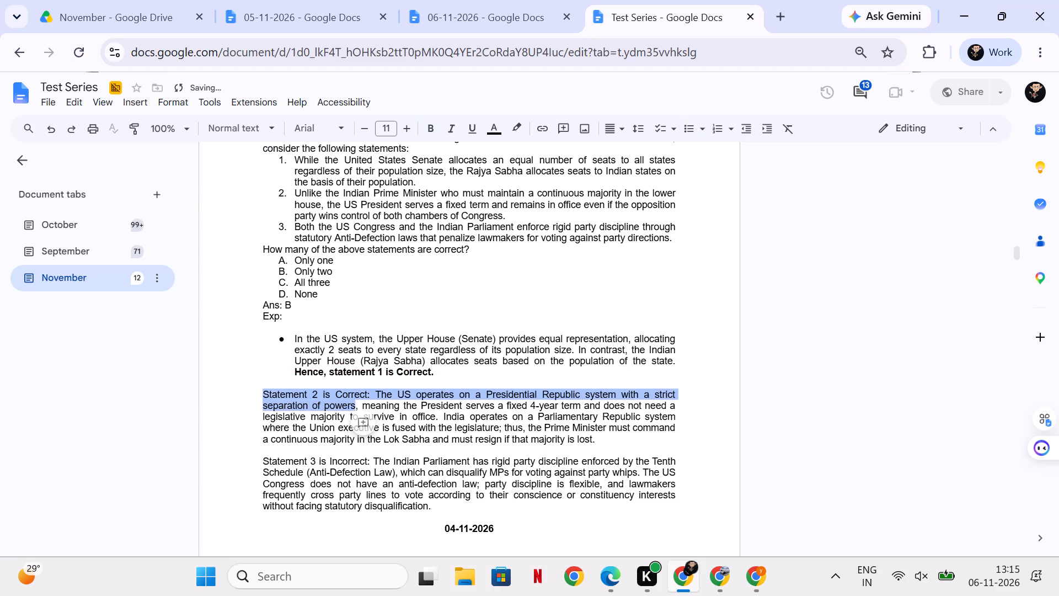
drag(349, 404, 371, 395)
key(BackSpace)
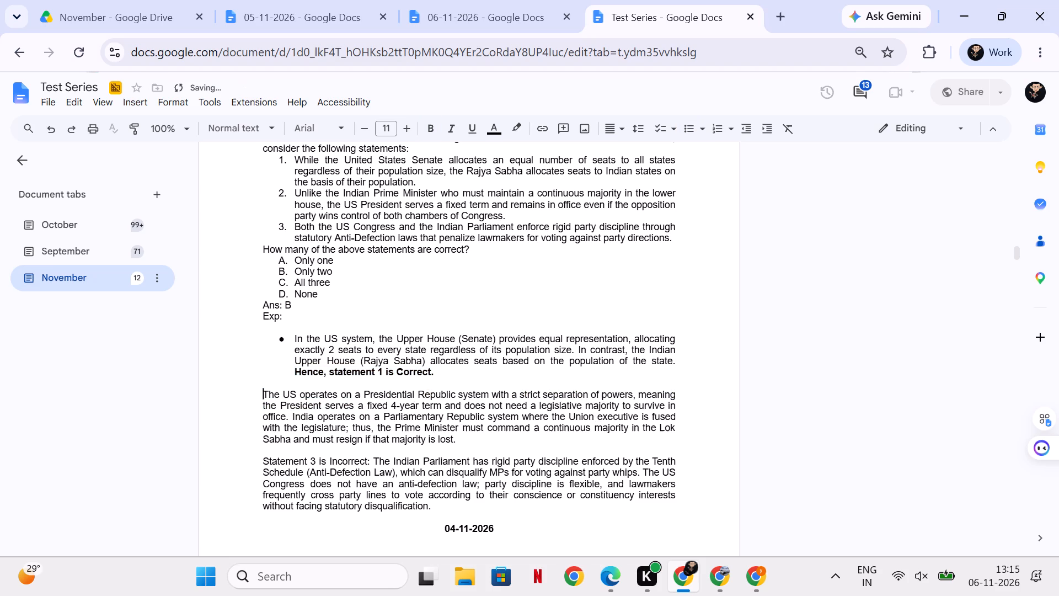
key(BackSpace)
key(BackSpace)
key(Return)
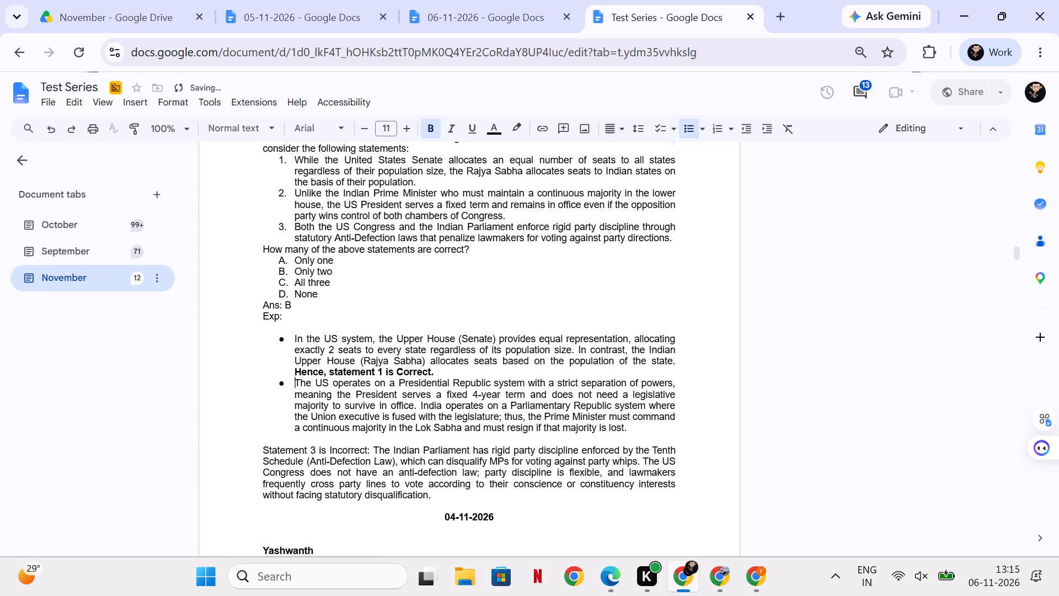
Copy the bold sentence "Hence, statement 1 is Correct." to the end of the second explanation bullet.
triple_click(332, 376)
click(282, 374)
ctrl+drag(282, 374, 378, 372)
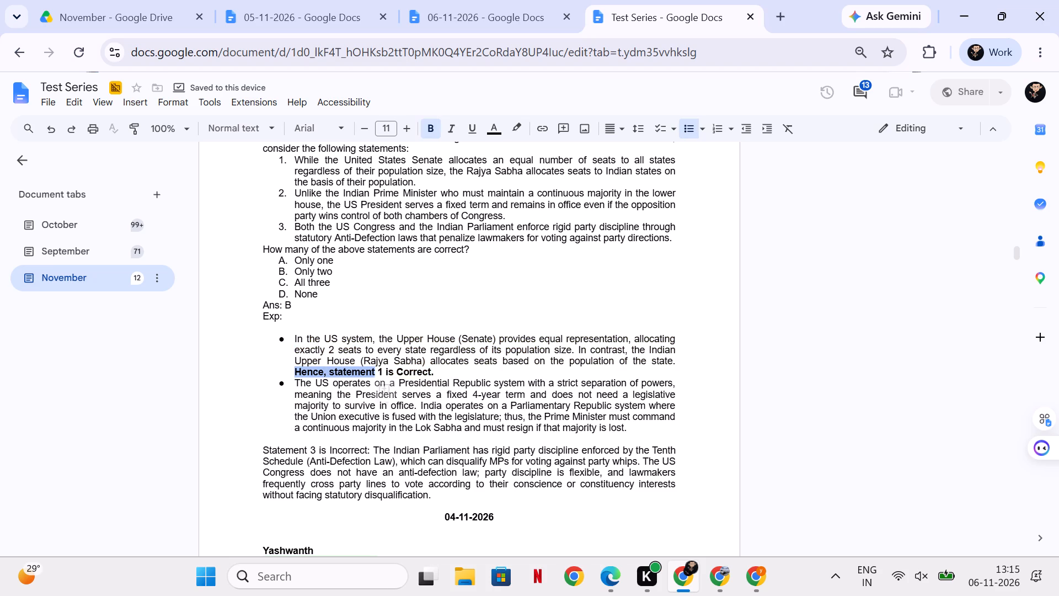
ctrl+drag(378, 372, 438, 374)
key(ctrl+c)
ctrl+click(649, 421)
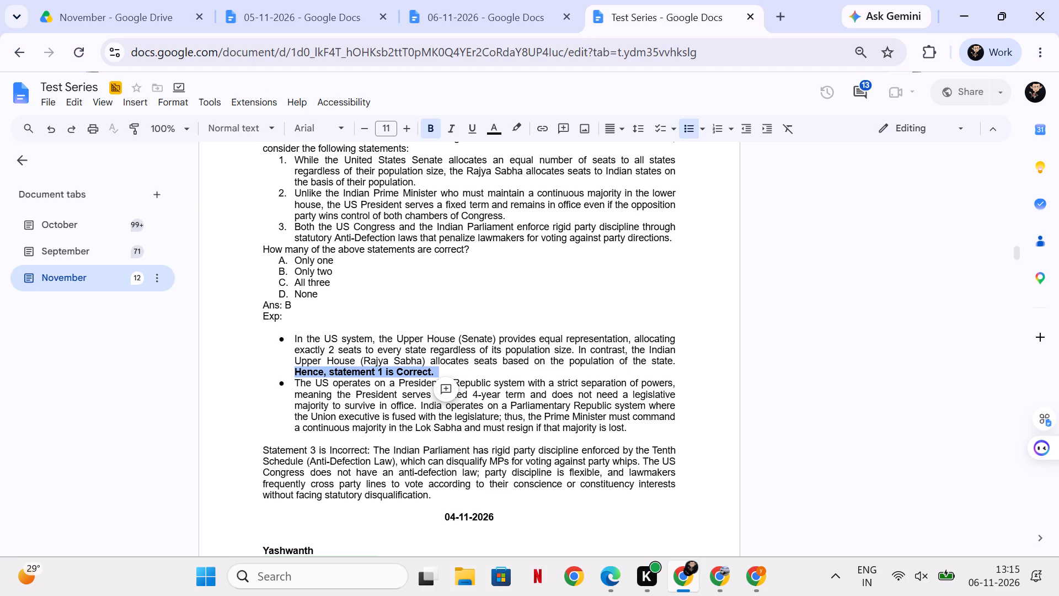
click(648, 429)
key(space)
key(ctrl+v)
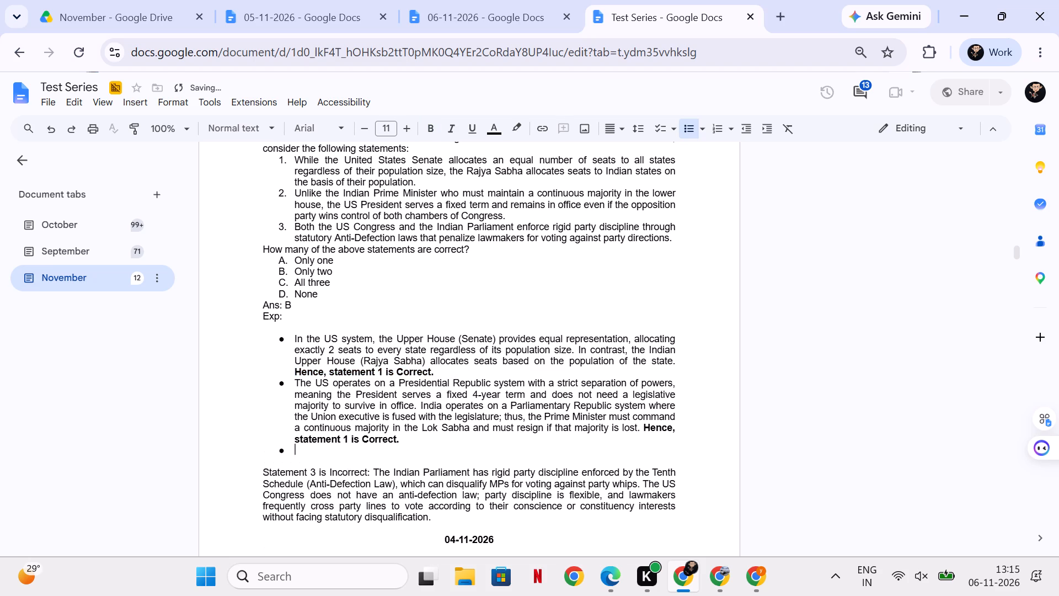
Change the statement number in the second bullet's closing sentence to 2 and remove the empty bullet marker below it.
drag(342, 437, 349, 441)
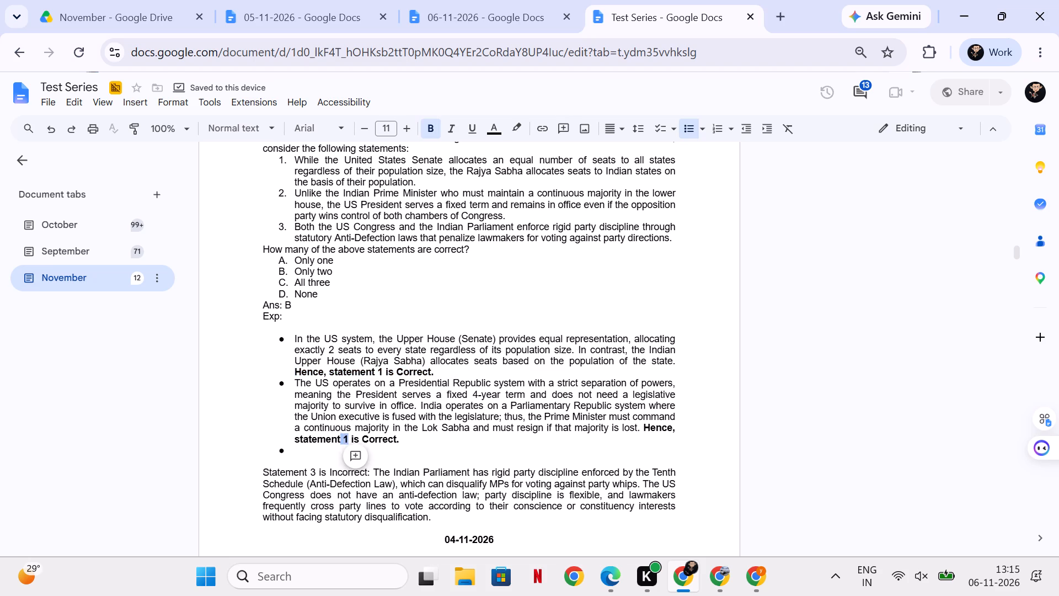
key(BackSpace)
key(space)
text(2)
key(Down)
key(BackSpace)
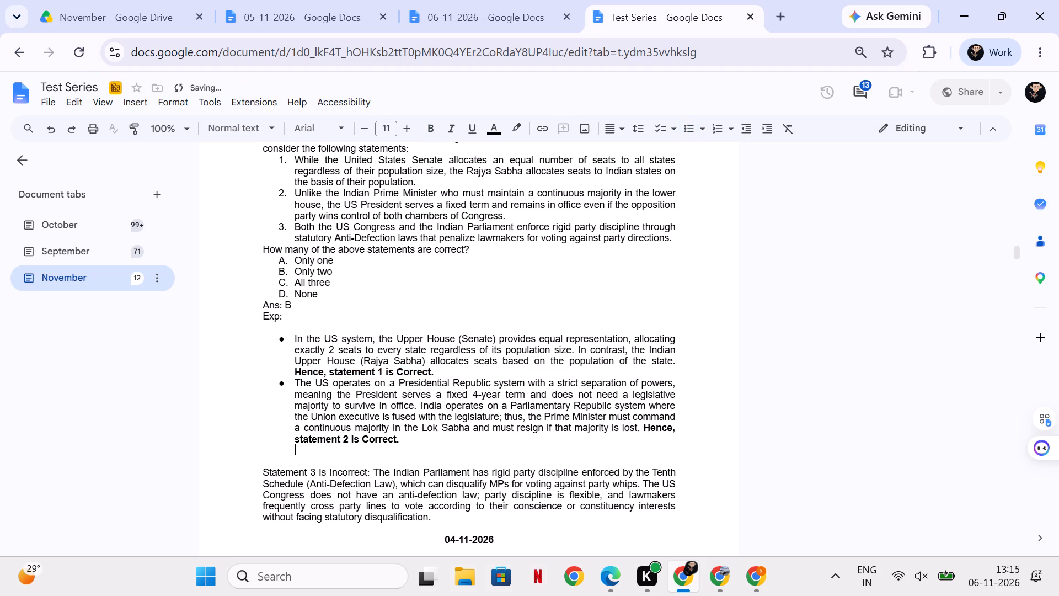
Delete the "Statement 3 is Incorrect:" label and make that paragraph the third explanation bullet, without blank lines above it.
drag(258, 472, 260, 472)
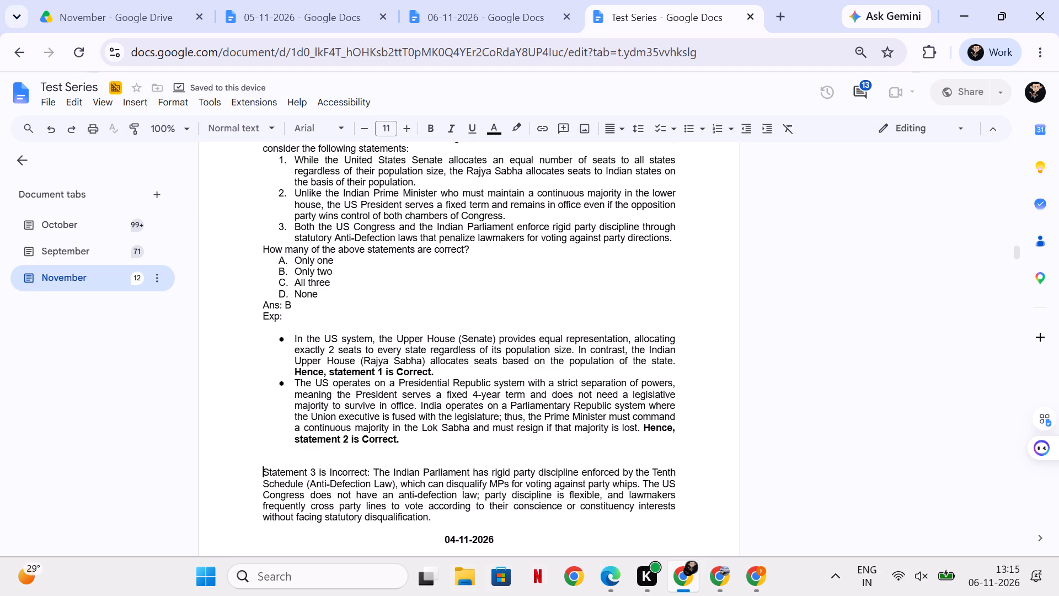
drag(260, 472, 373, 473)
key(BackSpace)
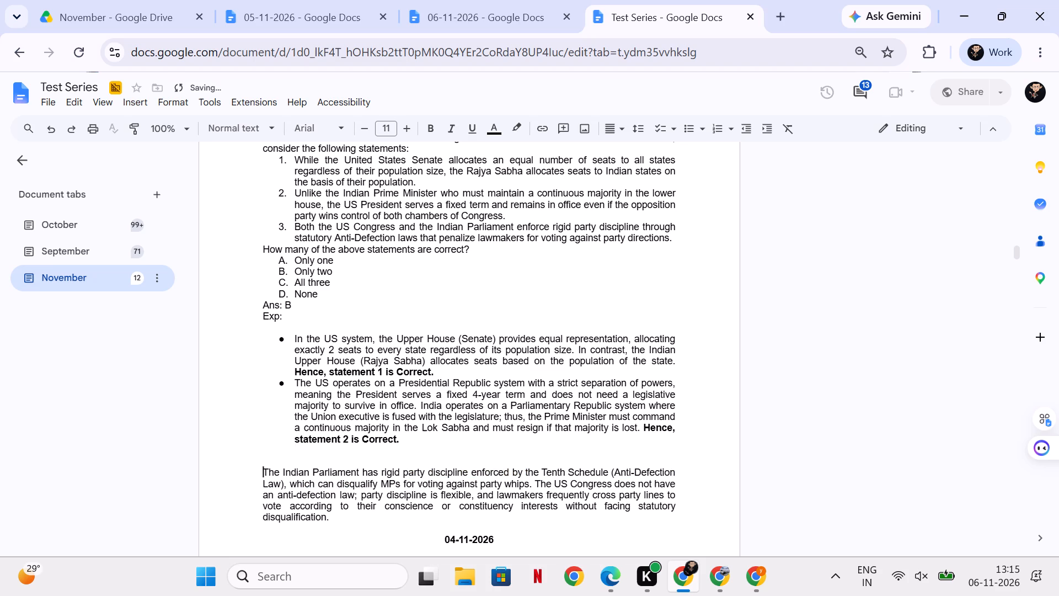
key(BackSpace)
key(BackSpace)
key(BackSpace)
key(Return)
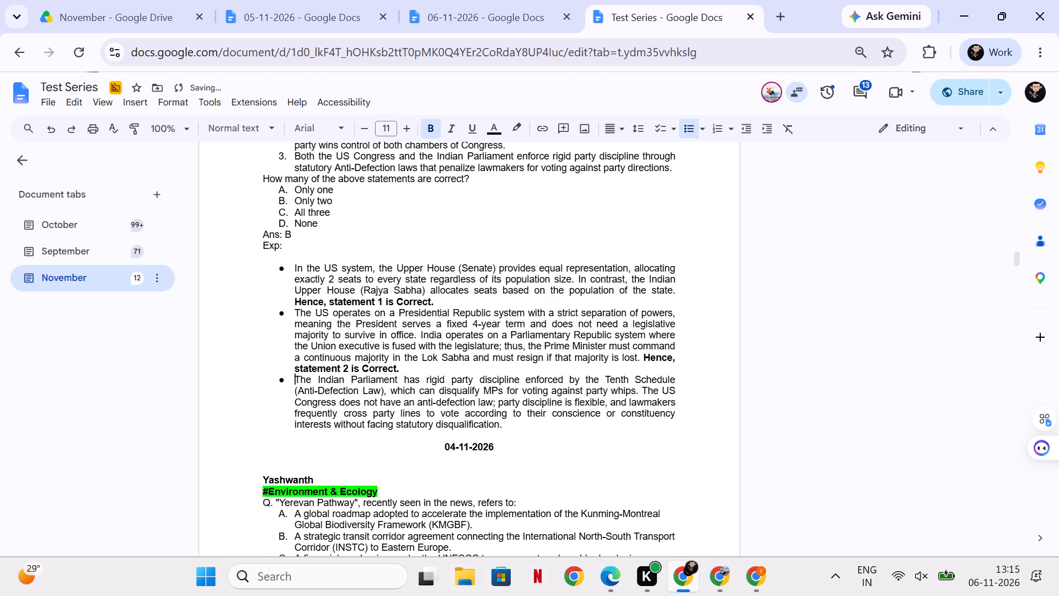
Copy the second bullet's bold closing sentence to the end of the third explanation bullet.
drag(645, 360, 649, 369)
key(ctrl+c)
click(520, 423)
key(space)
key(ctrl+v)
Change the third bullet's closing sentence to "Hence, statement 3 is not correct.".
drag(589, 425, 595, 427)
key(3)
key(space)
key(Right)
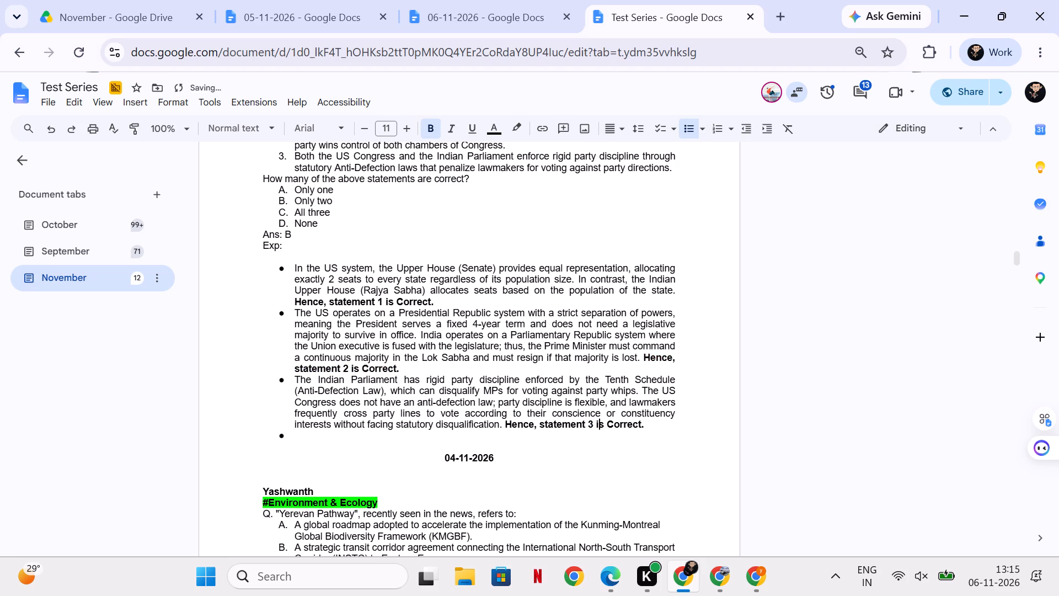
key(Right)
key(Right)
text(not)
key(space)
key(Right)
key(BackSpace)
key(c)
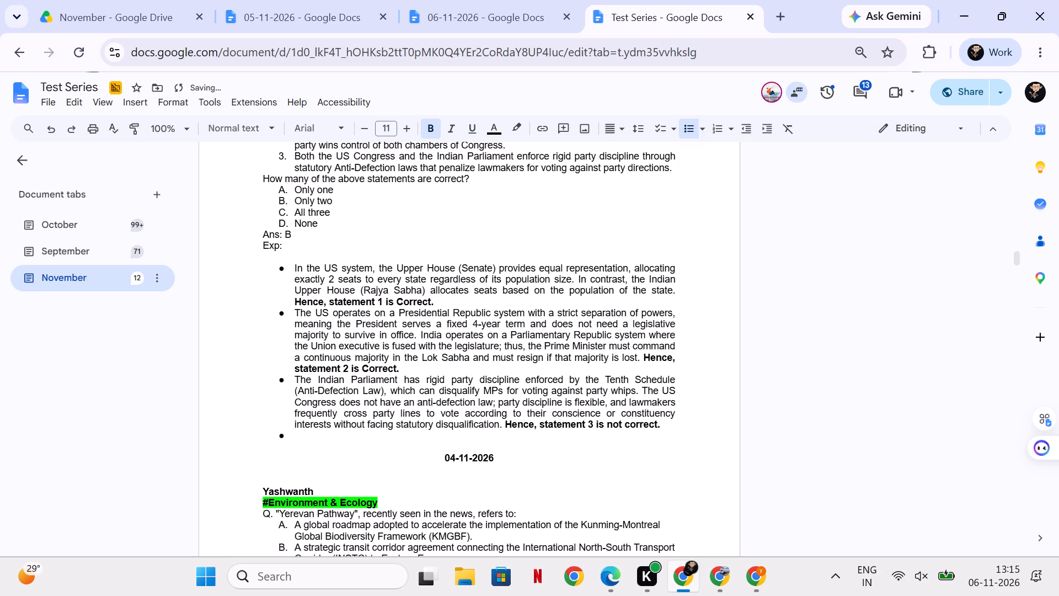
Lowercase "Correct" to "correct" in the closing sentences of the first and second explanation bullets.
click(402, 299)
key(BackSpace)
key(c)
key(Down)
key(Down)
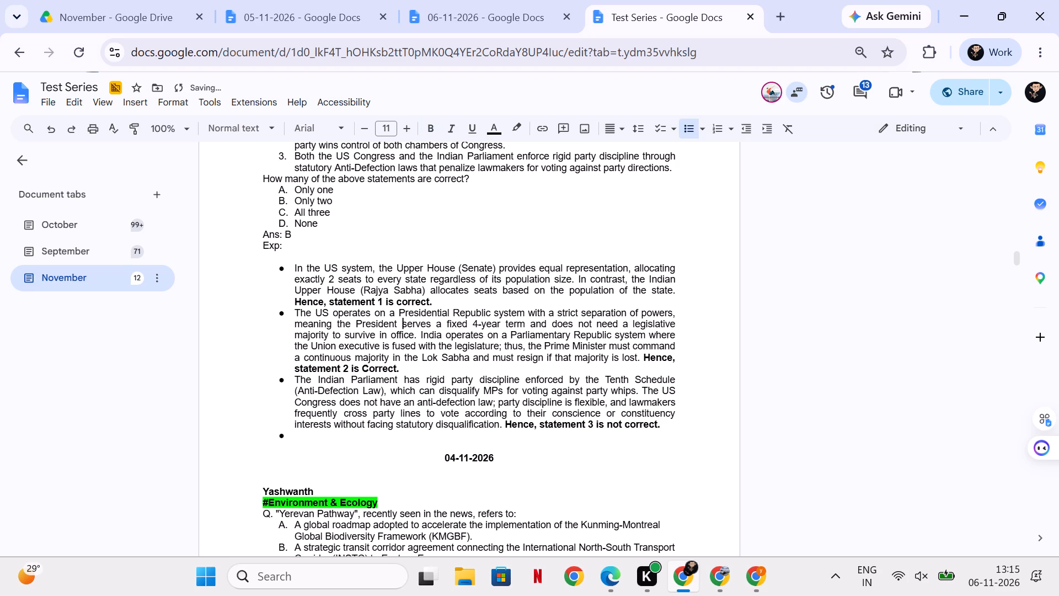
key(Down)
key(Down)
key(Down)
key(Down)
key(Left)
key(Left)
key(Left)
key(Left)
key(Left)
key(Left)
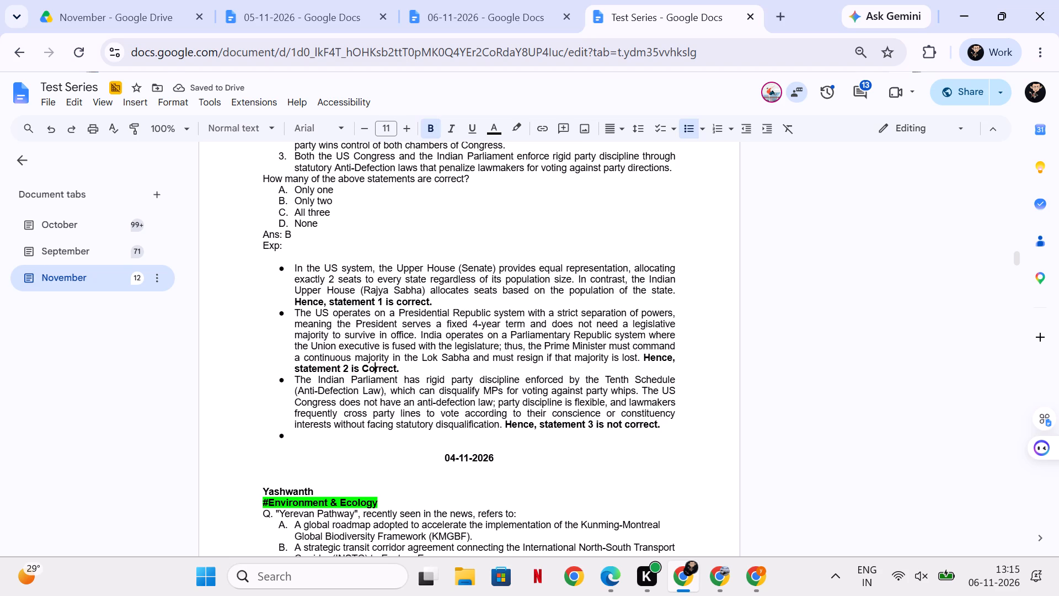
key(Left)
key(BackSpace)
key(c)
Remove the empty bullet marker below the third explanation bullet, leaving a plain unindented line there.
key(Down)
key(Down)
key(Down)
key(Down)
key(Down)
key(Down)
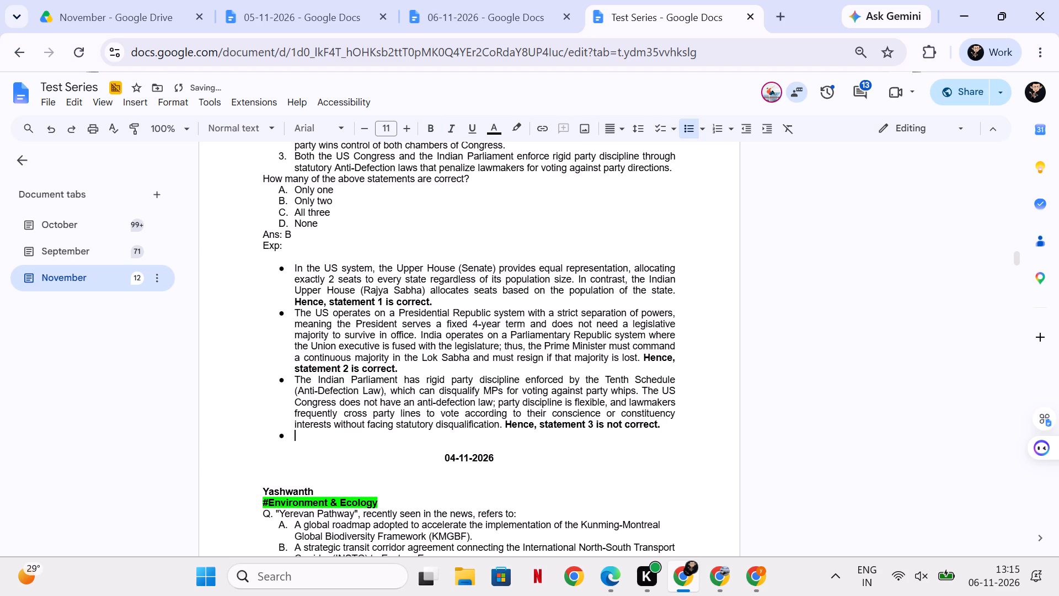
key(BackSpace)
key(BackSpace)
key(BackSpace)
key(Return)
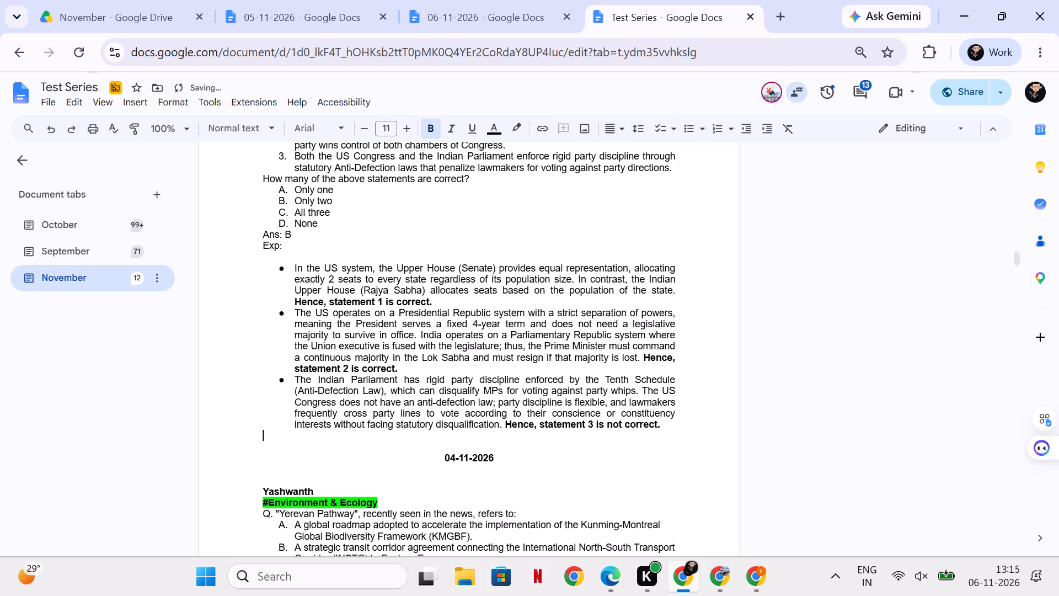
Add the bold lines "Hence, option B is correct.", "Read more" and "###" below the explanation bullets, correcting the spelling of "option".
text(ence, otpion)
key(space)
key(BackSpace)
key(BackSpace)
key(BackSpace)
key(BackSpace)
key(BackSpace)
key(BackSpace)
key(BackSpace)
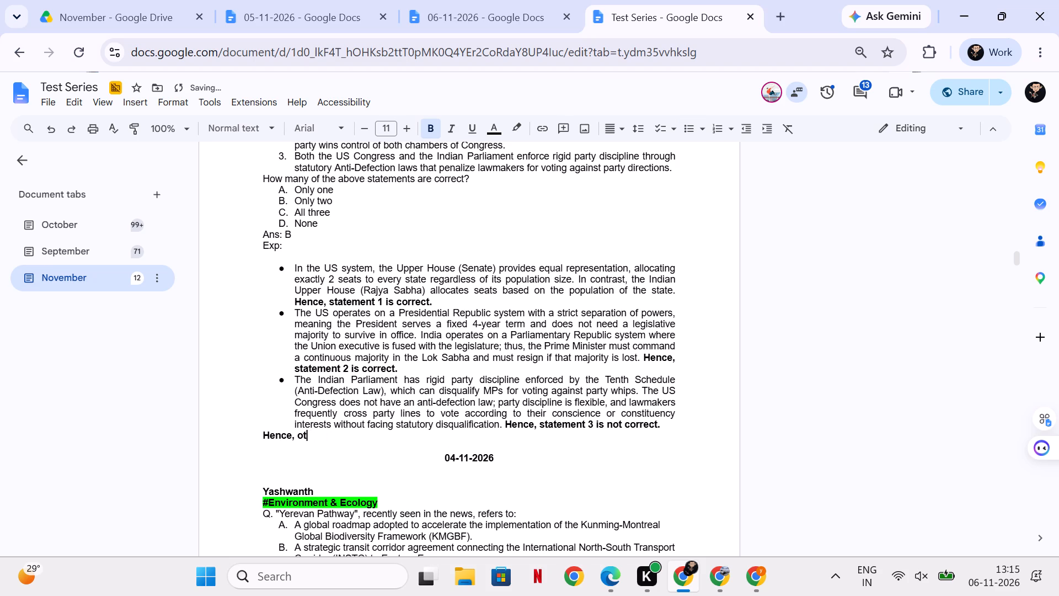
text(PITON)
key(BackSpace)
key(BackSpace)
key(BackSpace)
key(BackSpace)
key(BackSpace)
text(piton)
key(space)
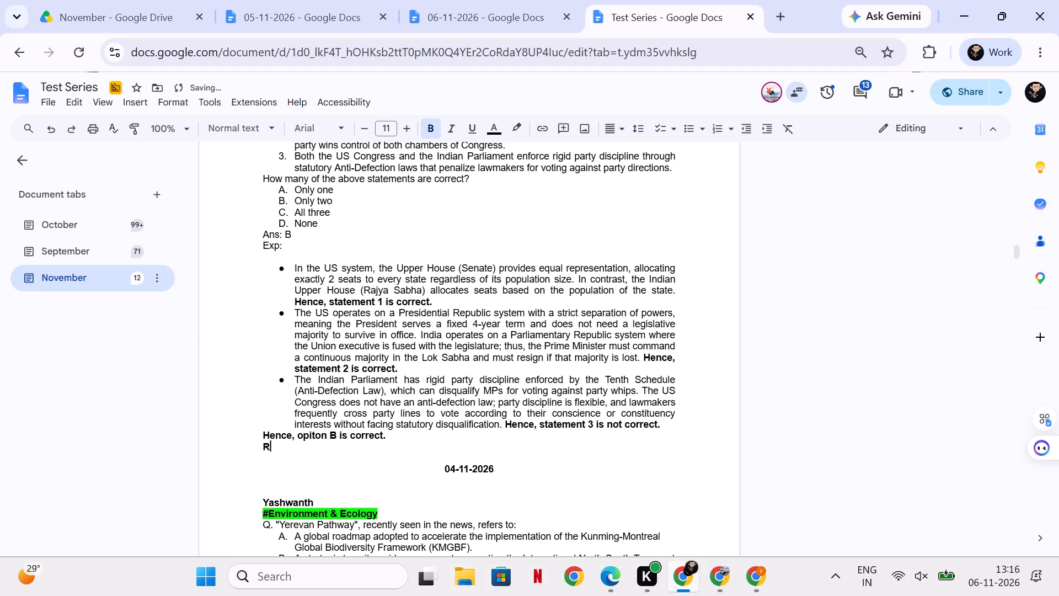
key(Return)
text(###)
click(318, 435)
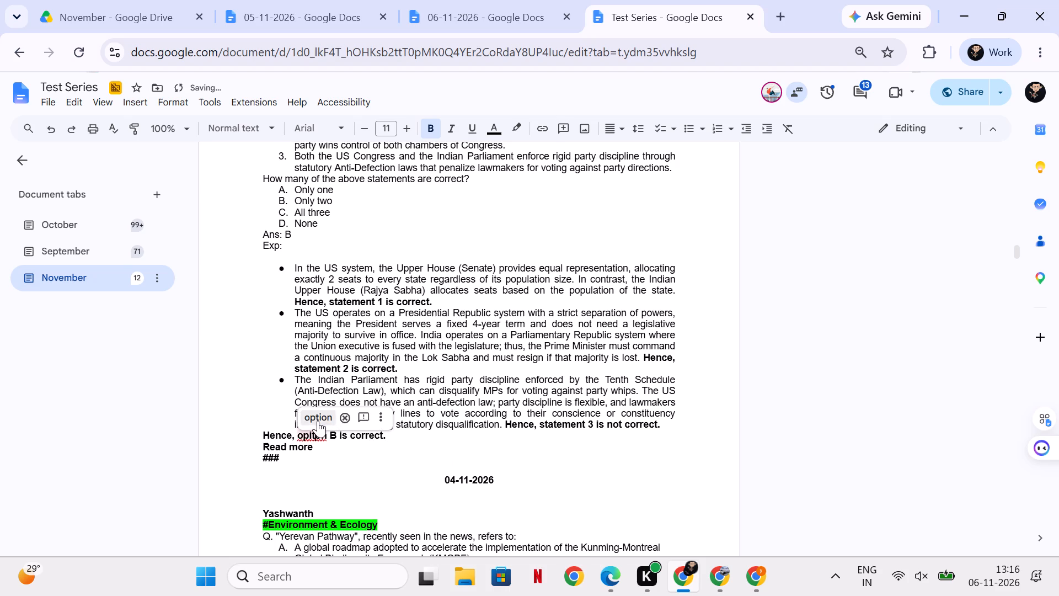
click(318, 420)
Make the "Ans: B" and "Exp:" lines bold.
drag(258, 238, 286, 243)
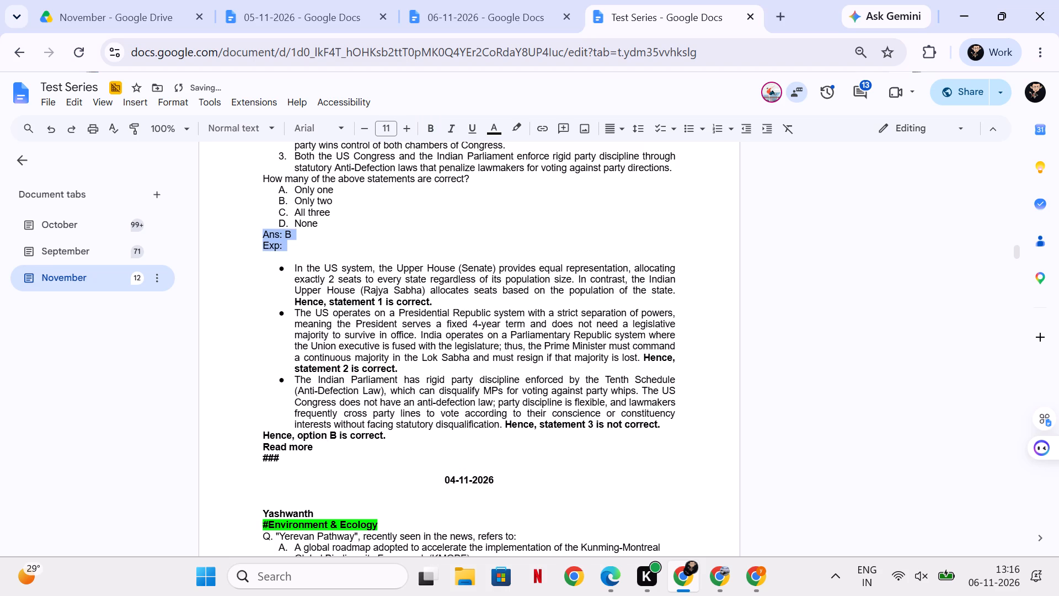
key(ctrl+b)
Enter the author name on its own line above the question, followed by a separate line containing "#".
scroll(286, 244, up, 2)
click(259, 214)
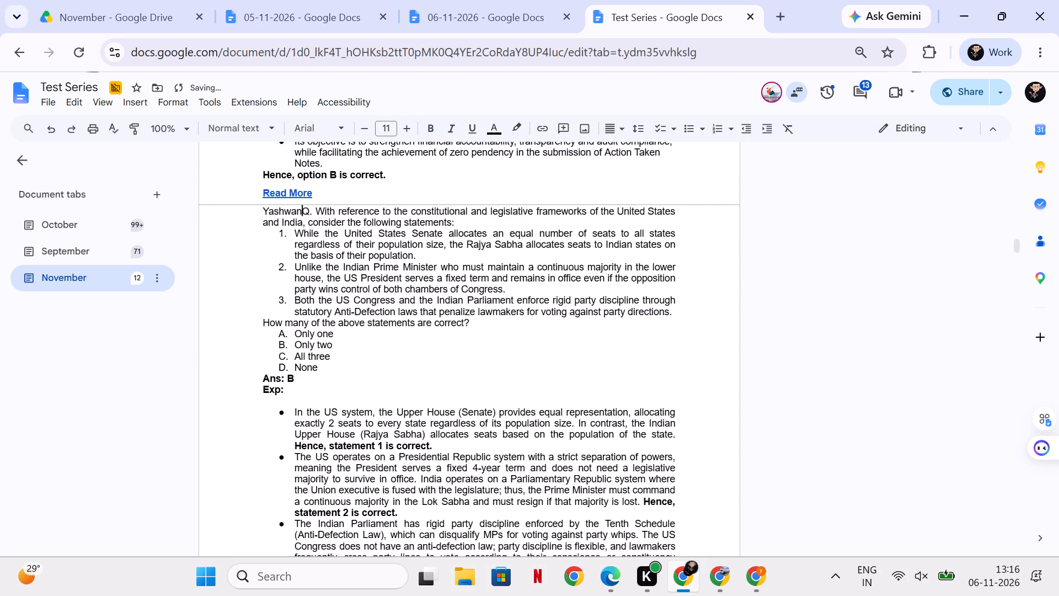
key(Return)
key(shift+numbersign)
key(shift+Return)
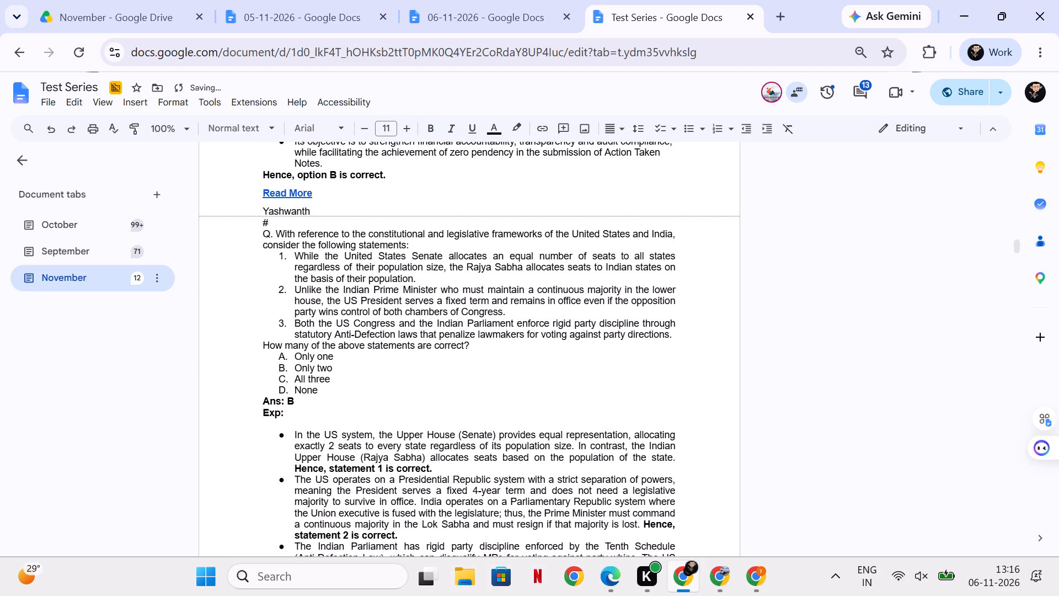
Make the author name and the "#" line above the question bold.
click(259, 214)
drag(259, 214, 274, 220)
key(ctrl+b)
click(274, 220)
Replace the "#" with a copy of the green-highlighted "#Polity & Governance" tag from an earlier entry, keeping the question on its own line.
scroll(274, 220, down, 1)
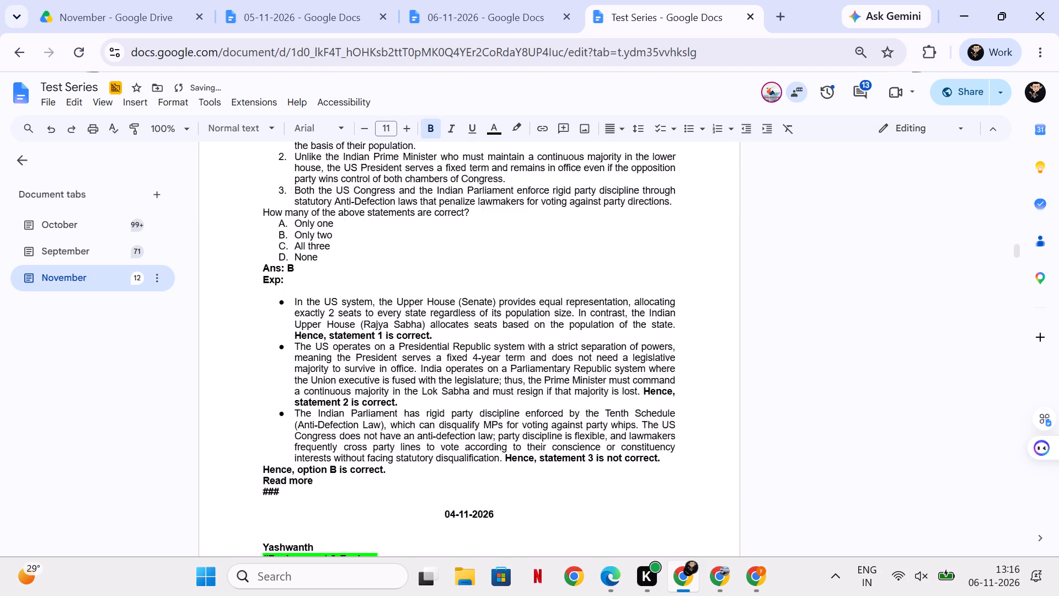
scroll(274, 220, down, 5)
scroll(314, 343, down, 1)
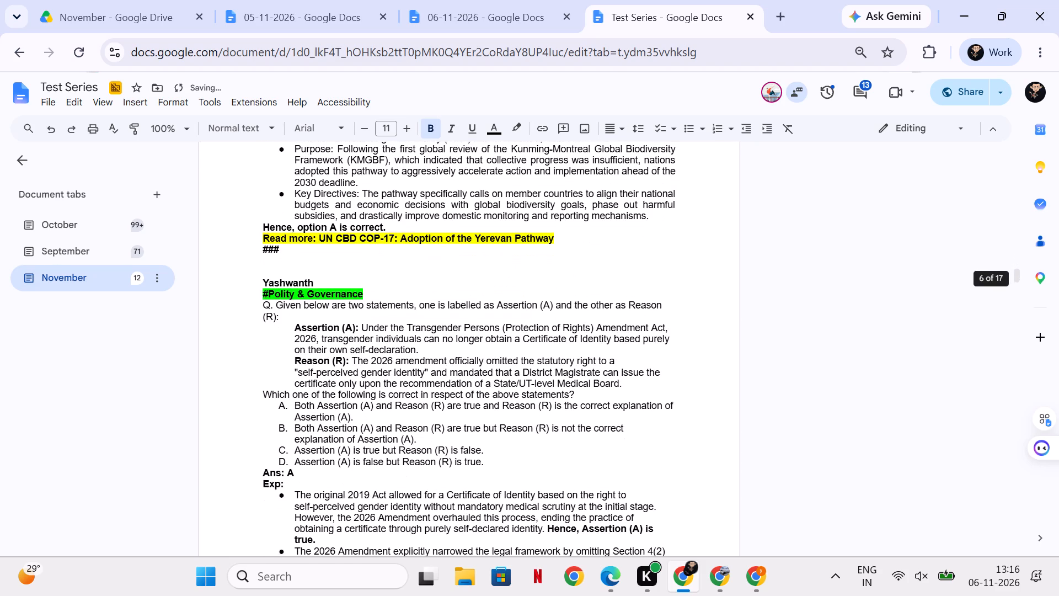
scroll(312, 343, down, 1)
drag(256, 294, 362, 294)
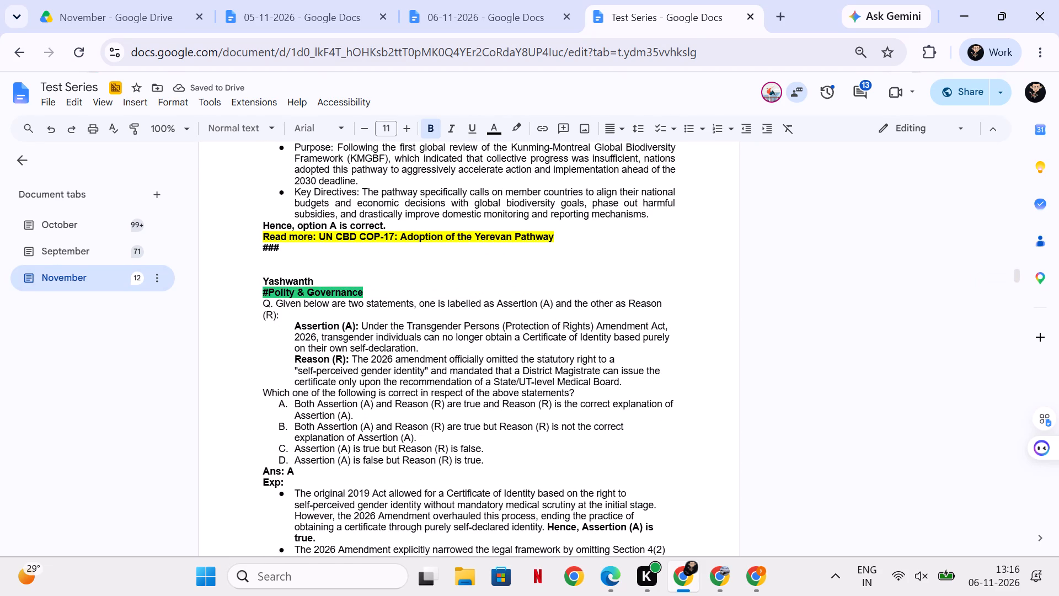
key(ctrl+c)
drag(362, 294, 365, 294)
scroll(365, 294, up, 7)
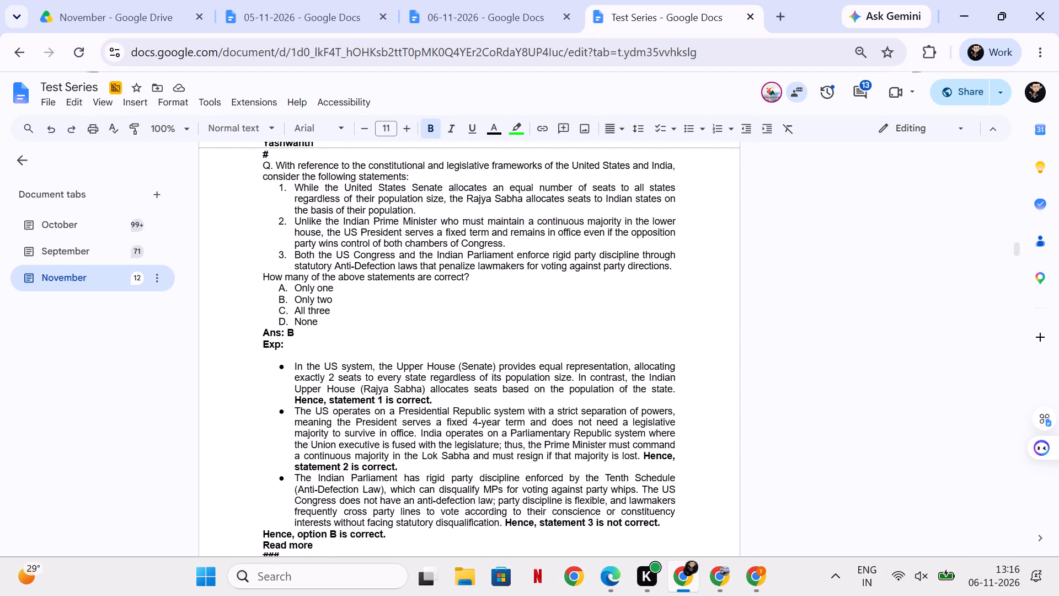
scroll(320, 267, up, 1)
drag(256, 201, 311, 205)
key(ctrl+v)
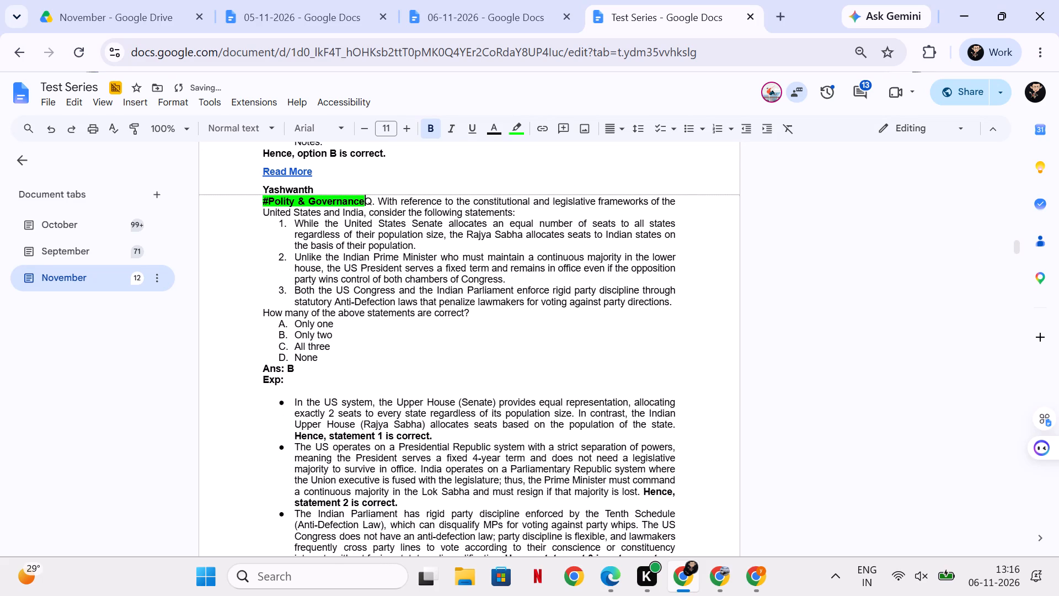
key(Return)
Copy the article title "US Midterm Elections 2026: Implications for India" from the 05-11-2026 document.
scroll(312, 205, down, 1)
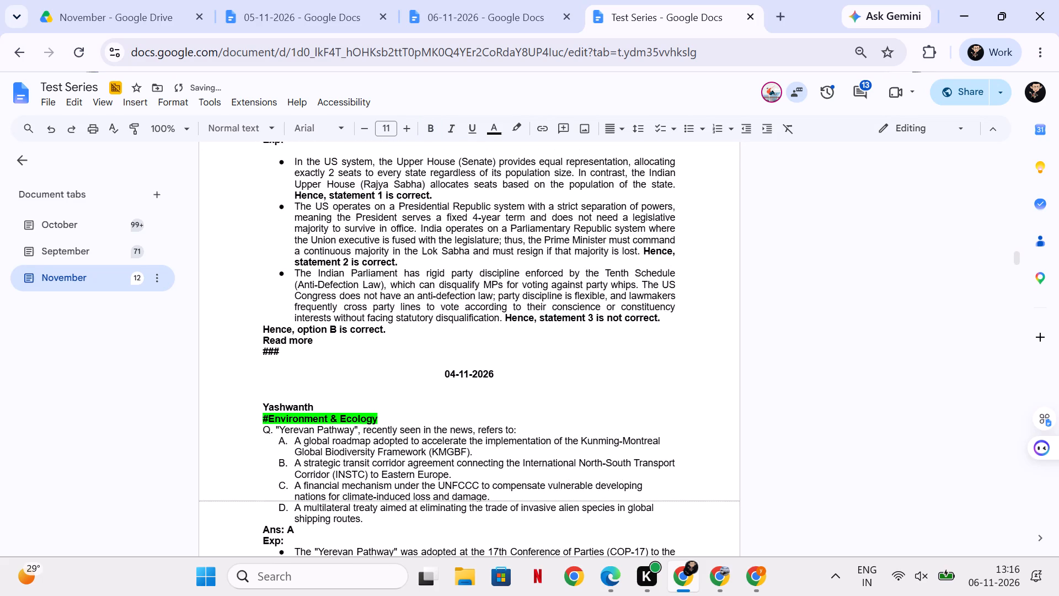
scroll(312, 205, down, 2)
click(351, 0)
scroll(378, 182, up, 4)
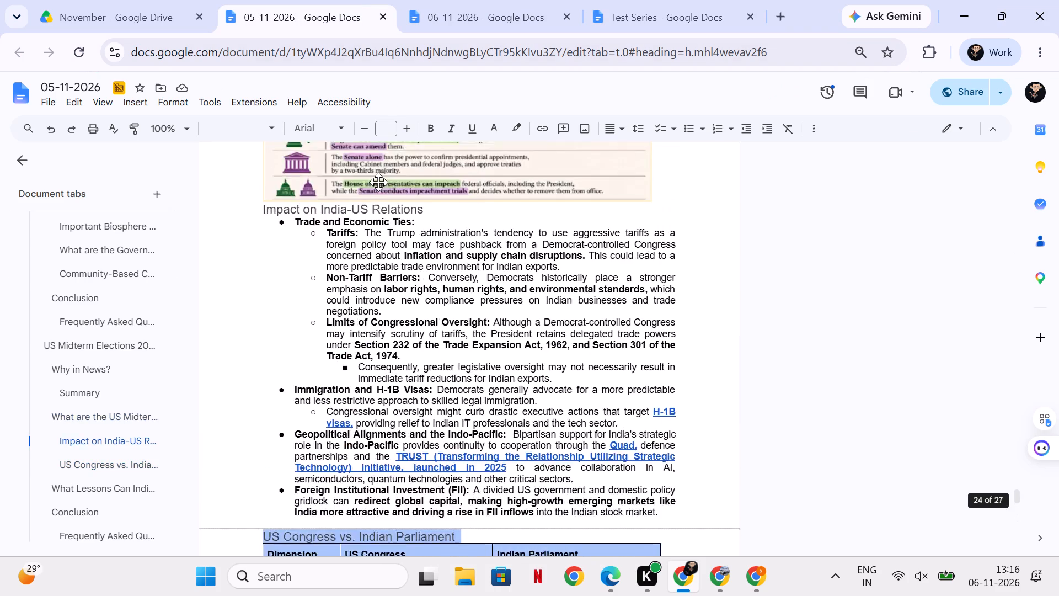
scroll(378, 182, up, 8)
scroll(336, 308, down, 2)
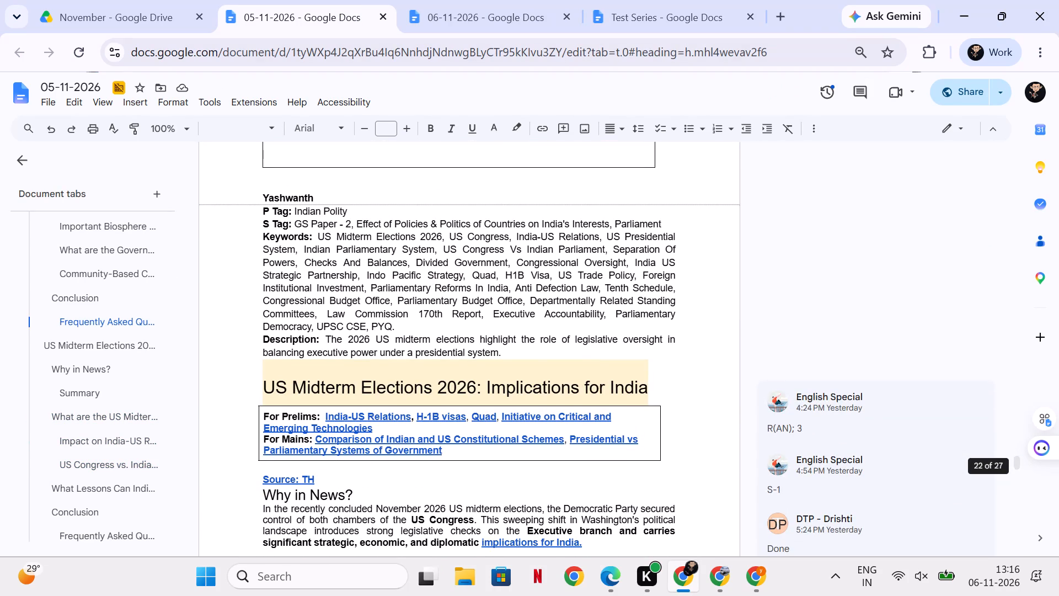
triple_click(331, 389)
key(ctrl+c)
Search the web for the copied title in a new browser tab and look through the results for the published article.
click(608, 0)
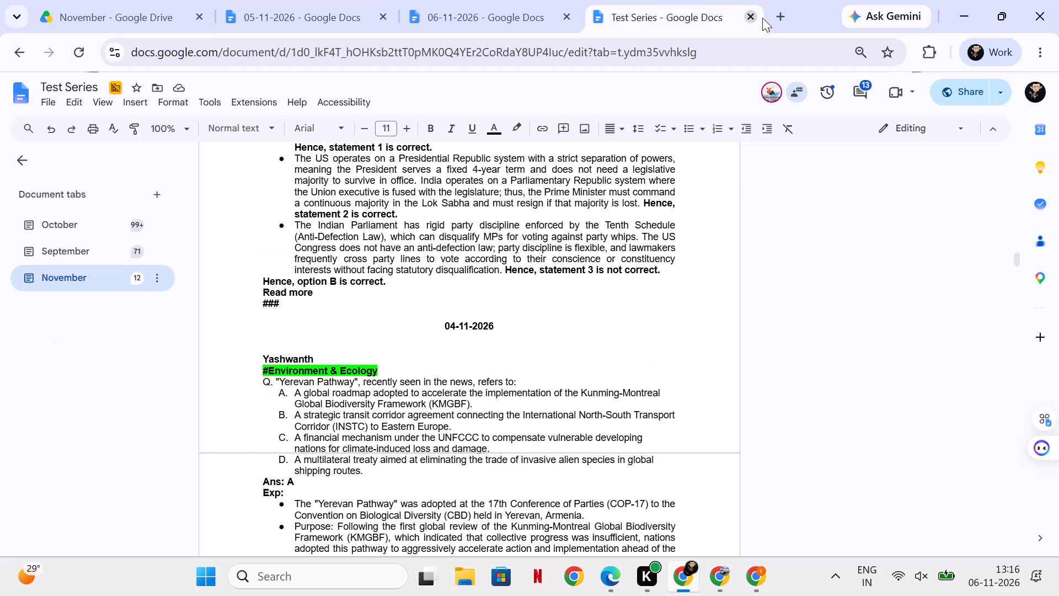
click(774, 13)
key(ctrl+v)
key(Return)
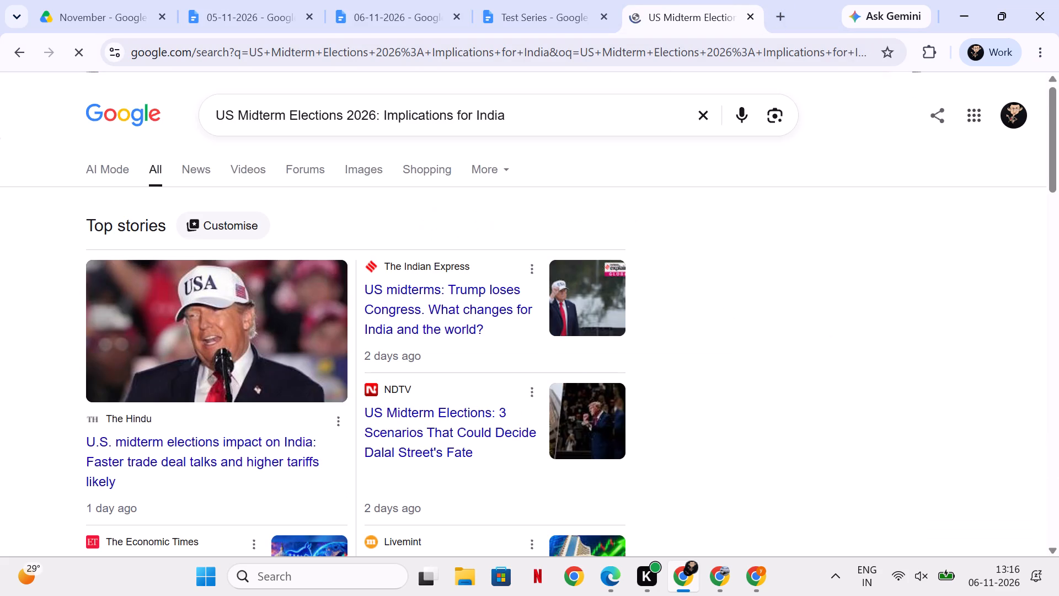
scroll(206, 331, down, 7)
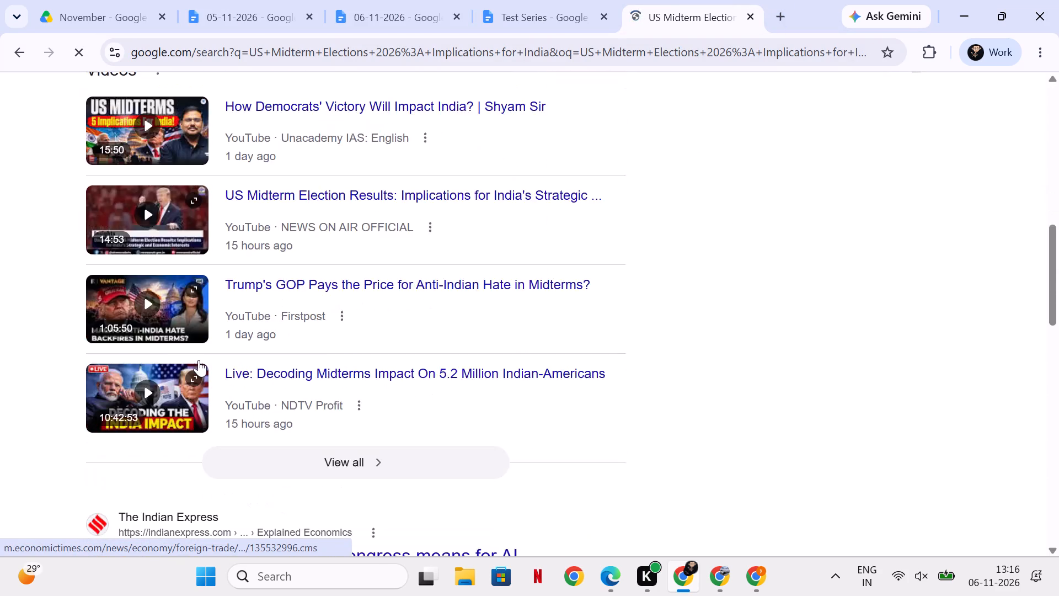
scroll(199, 360, down, 9)
scroll(196, 352, up, 1)
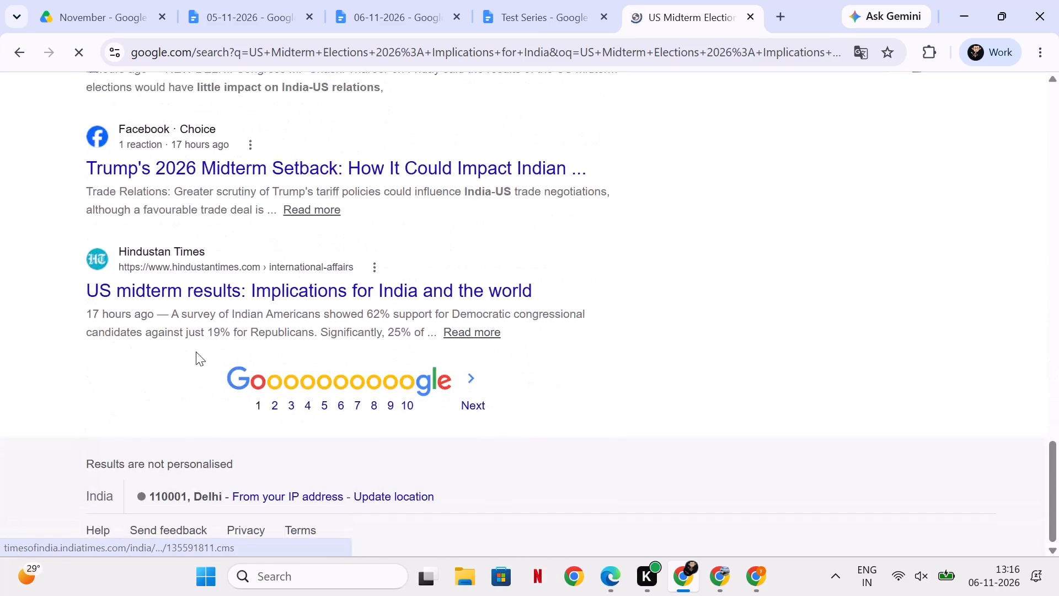
scroll(196, 352, up, 1)
scroll(196, 351, down, 5)
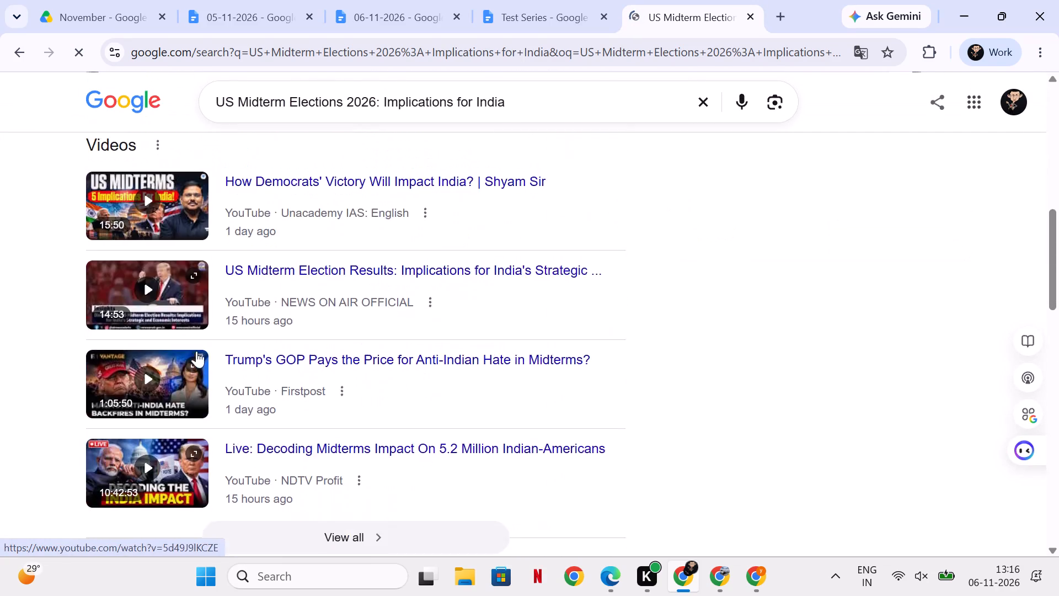
scroll(196, 351, down, 3)
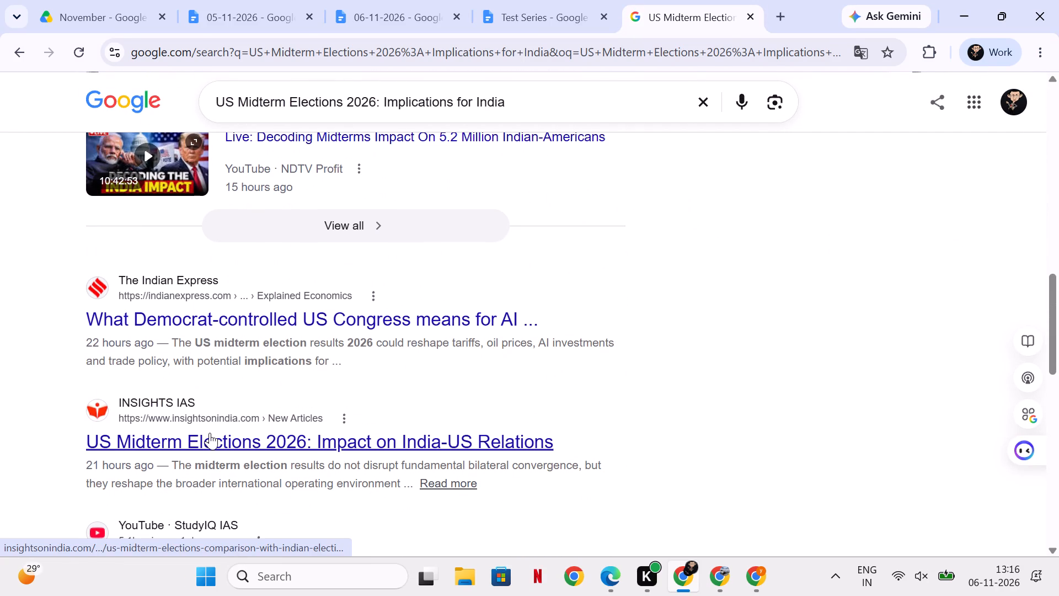
Add "upsc" to the search query and copy the link address of the Drishti IAS article.
click(539, 98)
key(space)
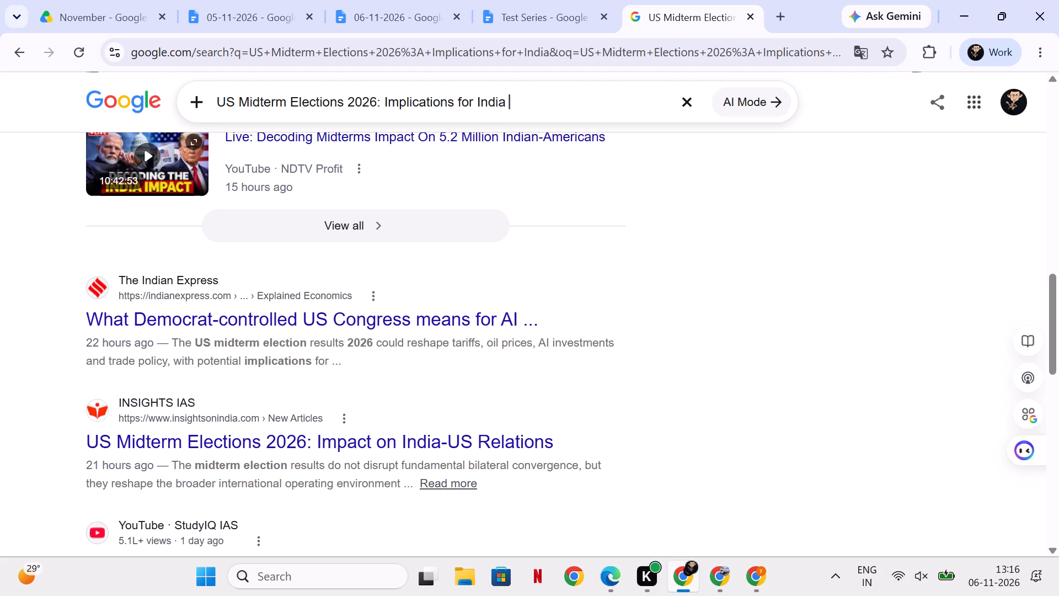
text(upsc)
key(Return)
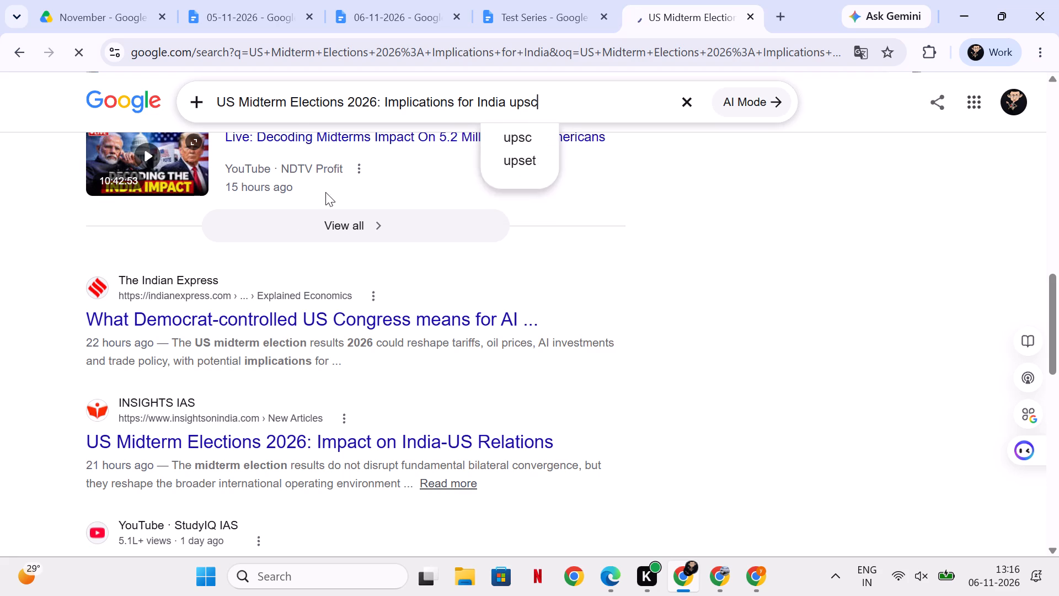
scroll(243, 274, down, 1)
right_click(239, 198)
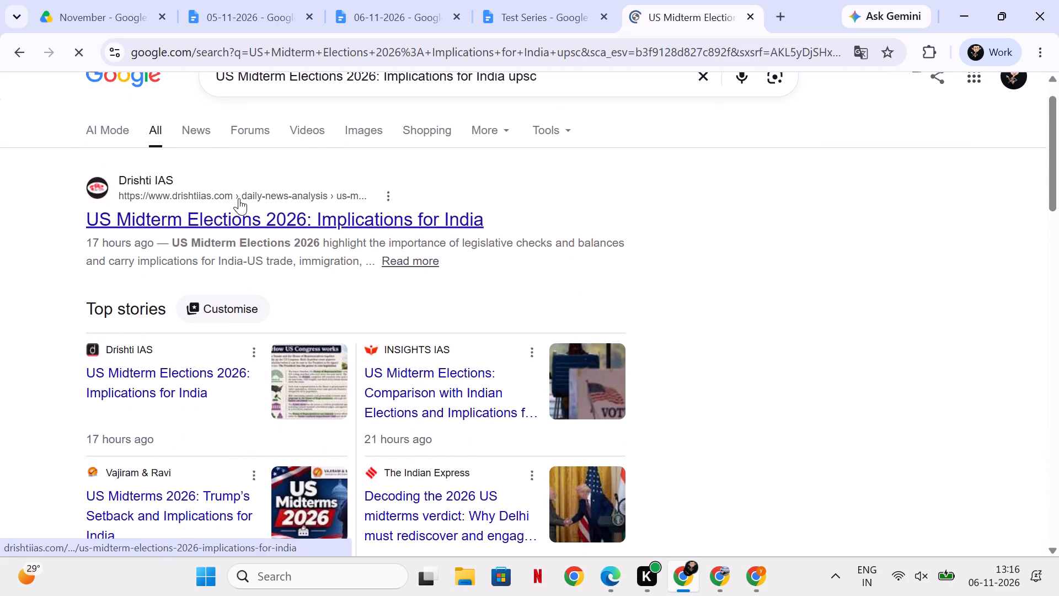
click(322, 379)
In the Test Series document, link the "Read more" line of the US Congress question to the copied Drishti IAS article address.
click(275, 0)
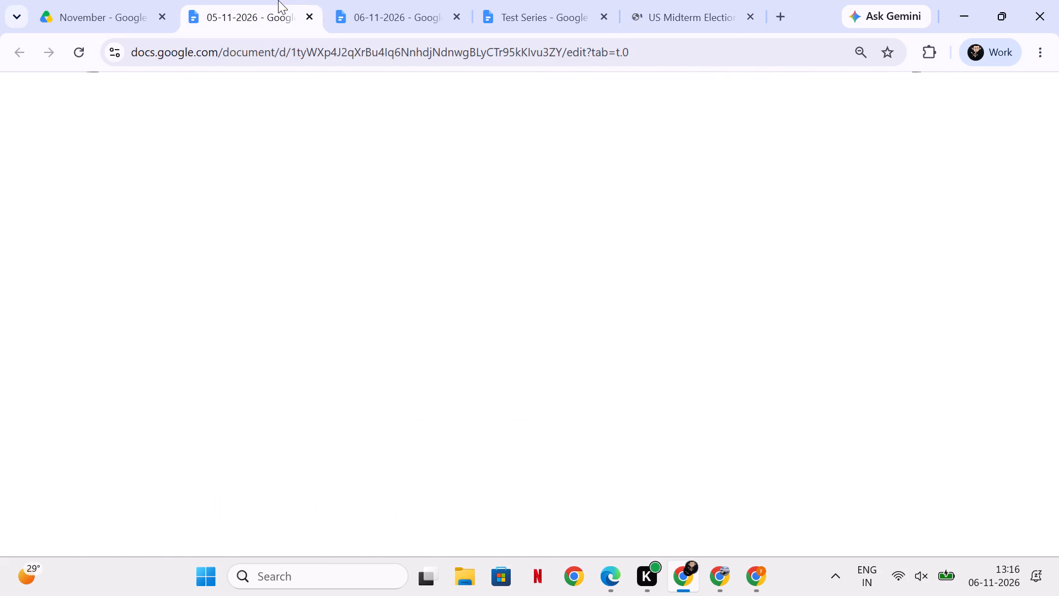
click(492, 0)
scroll(331, 401, down, 2)
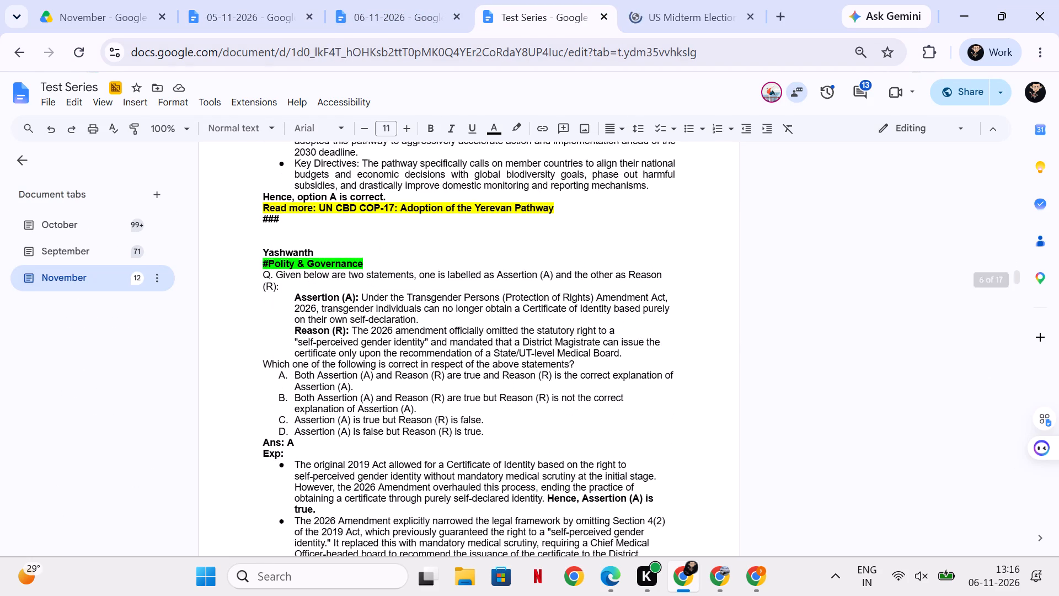
scroll(331, 401, down, 2)
scroll(311, 393, up, 1)
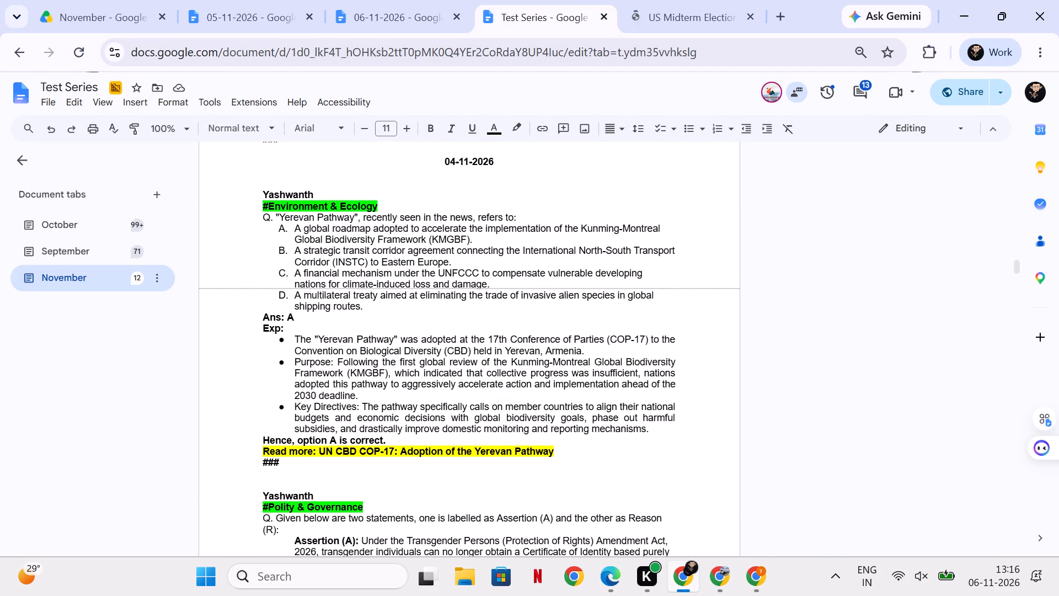
scroll(291, 384, up, 2)
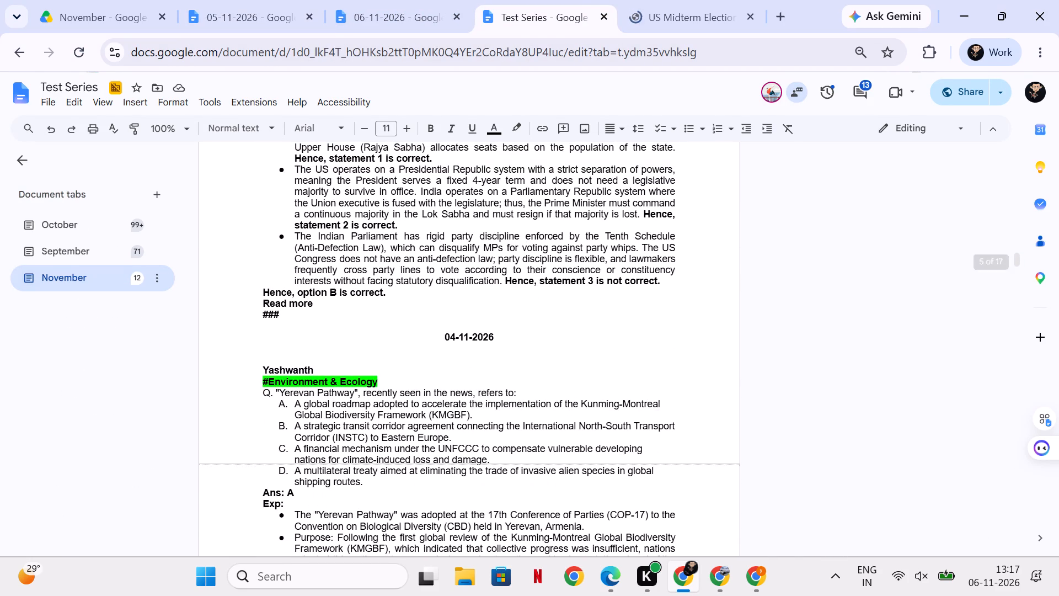
triple_click(277, 297)
key(ctrl+k)
key(ctrl+v)
key(ctrl+Return)
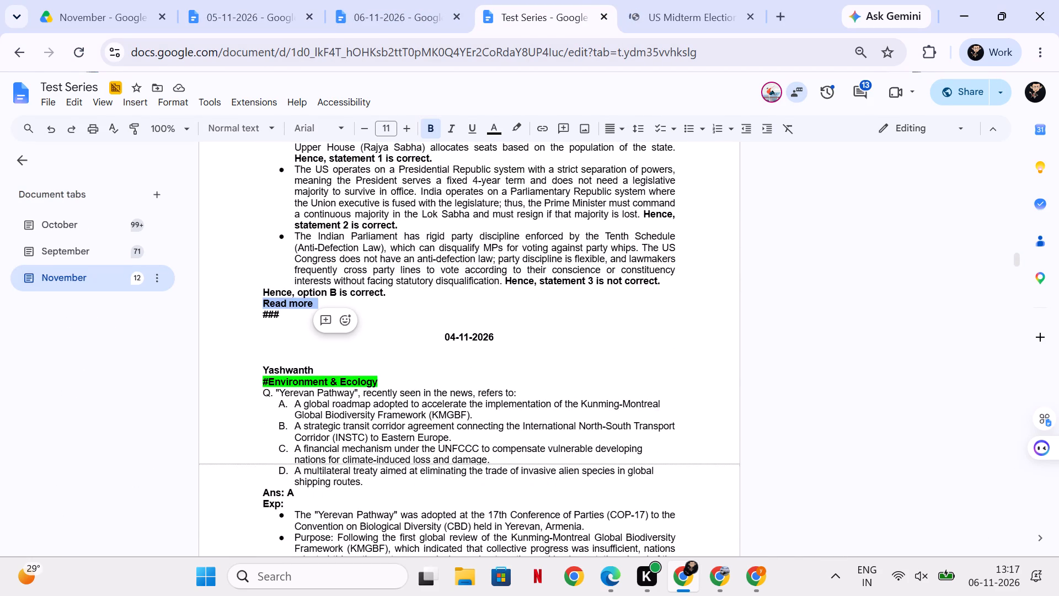
click(491, 336)
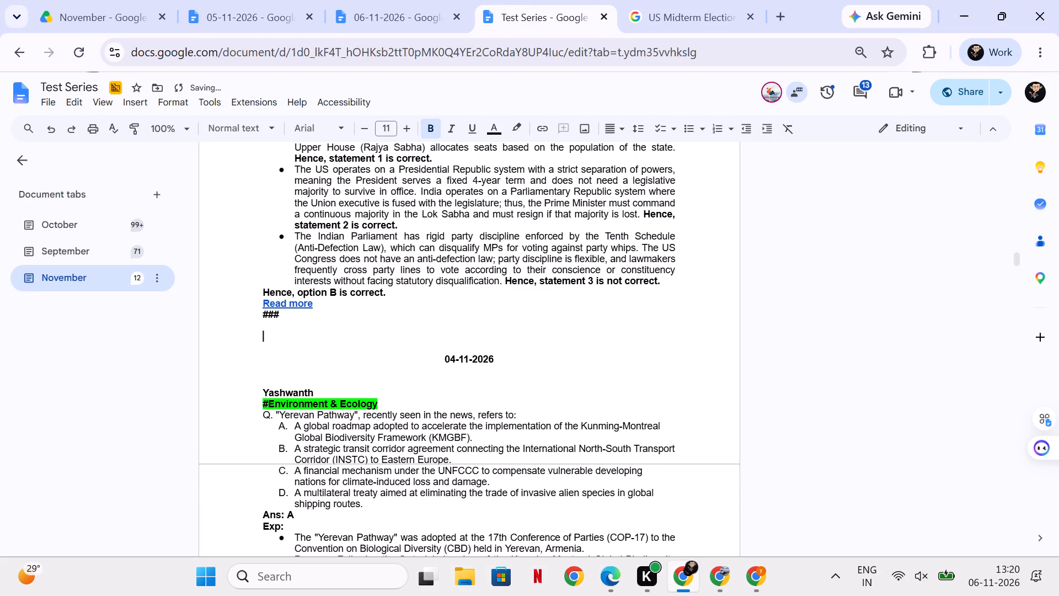
click(420, 125)
key(ctrl+v)
click(435, 134)
key(ctrl+v)
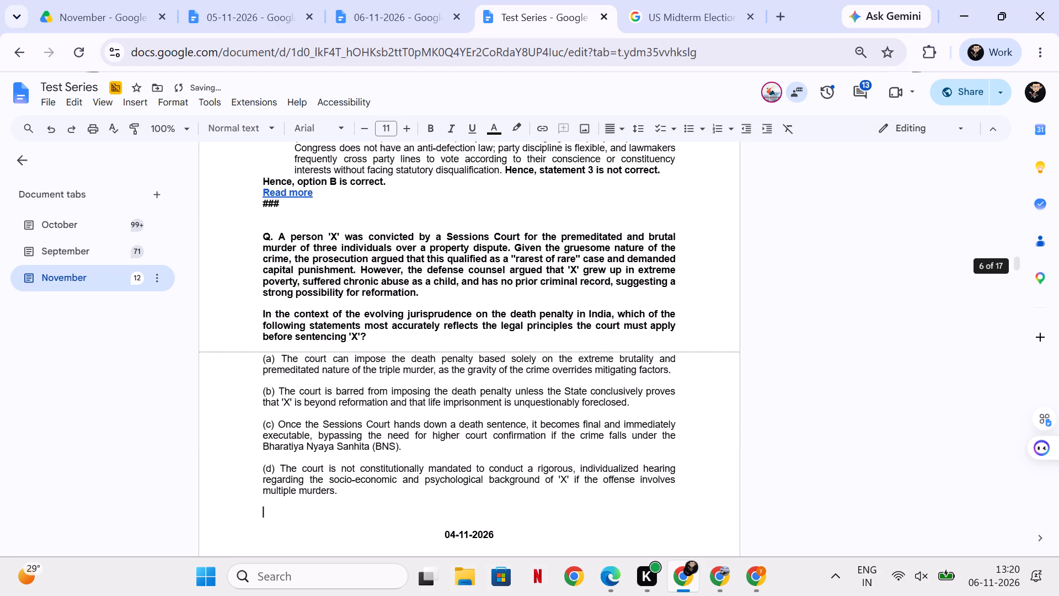
Remove the bold formatting from both paragraphs of the pasted death penalty question stem.
drag(263, 239, 413, 337)
key(ctrl+b)
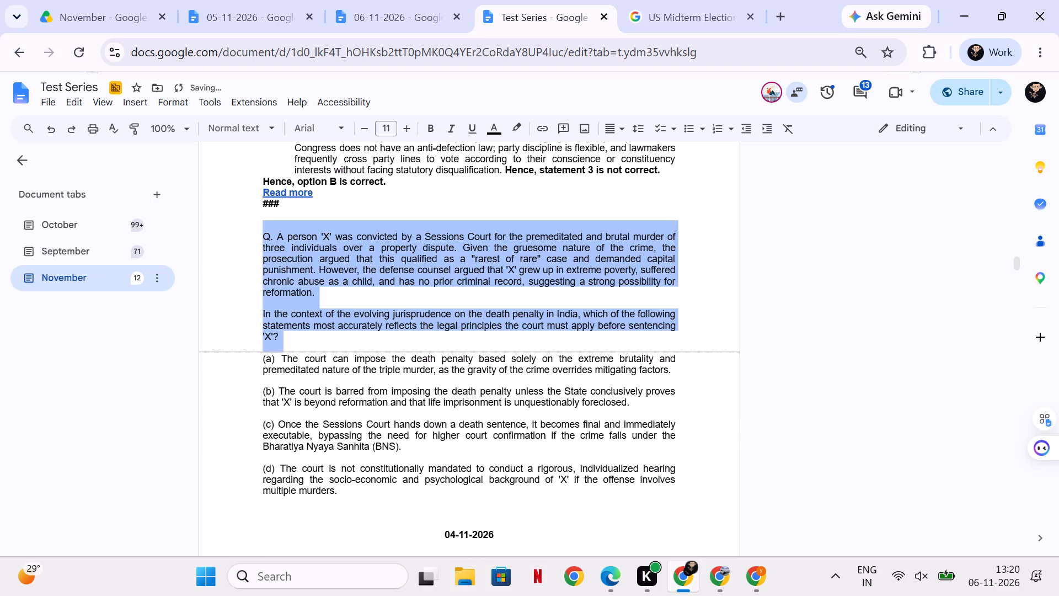
Format the four answer options of the death penalty question as an A. B. C. D. lettered list.
click(253, 363)
drag(253, 363, 398, 493)
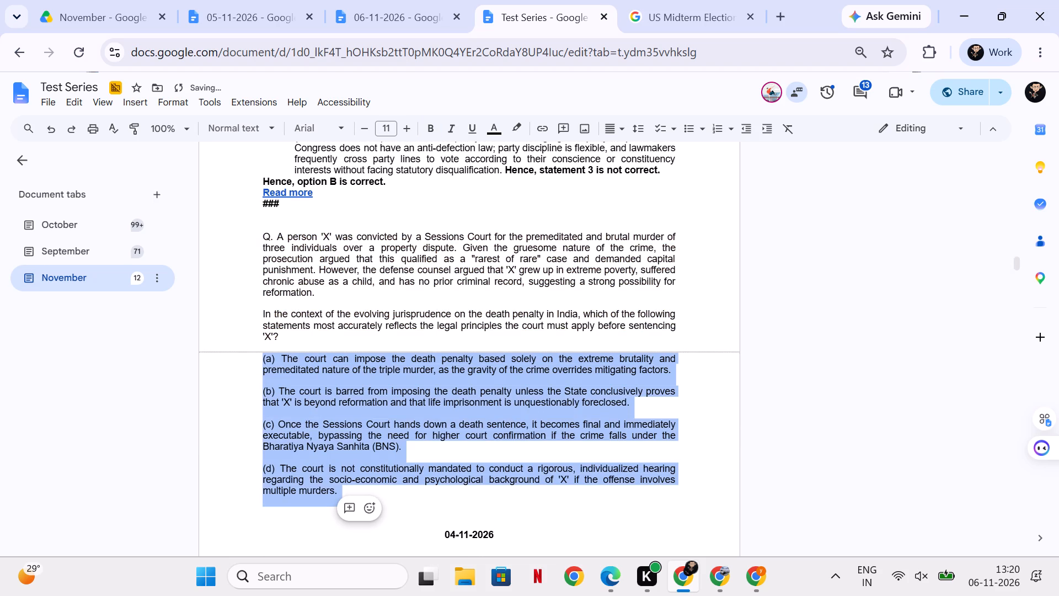
click(734, 131)
click(739, 210)
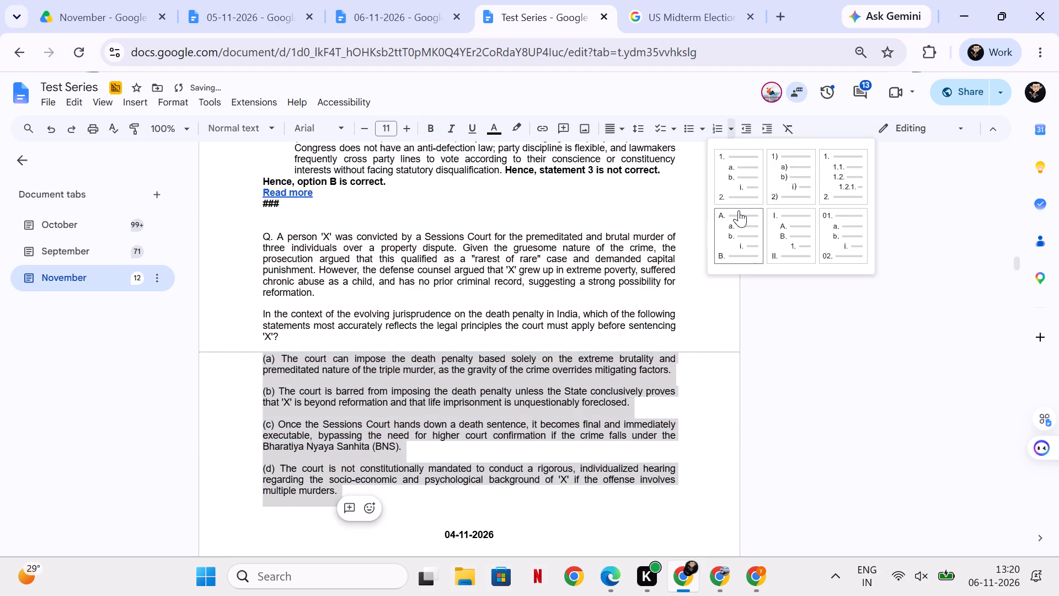
Delete the redundant (a) and (b) prefixes from options A and B of the death penalty question.
click(312, 359)
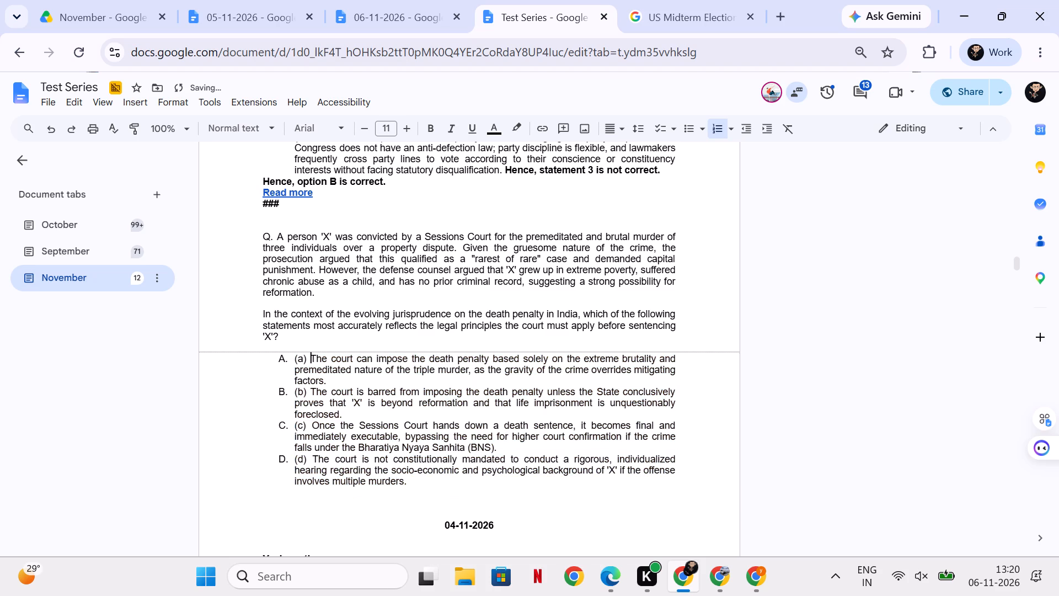
key(BackSpace)
key(BackSpace)
key(BackSpace)
key(BackSpace)
key(Down)
key(Down)
key(Down)
key(ctrl+shift+Right)
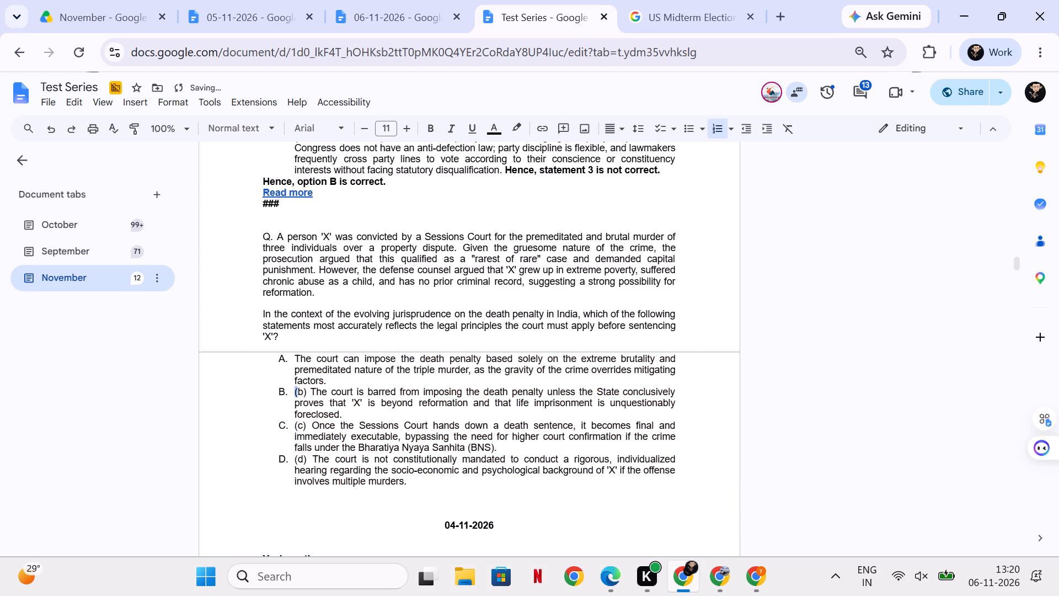
key(ctrl+shift+Right)
key(ctrl+shift+Right)
key(BackSpace)
Delete the redundant (c) and (d) prefixes from options C and D of the death penalty question.
key(Down)
key(Down)
key(Down)
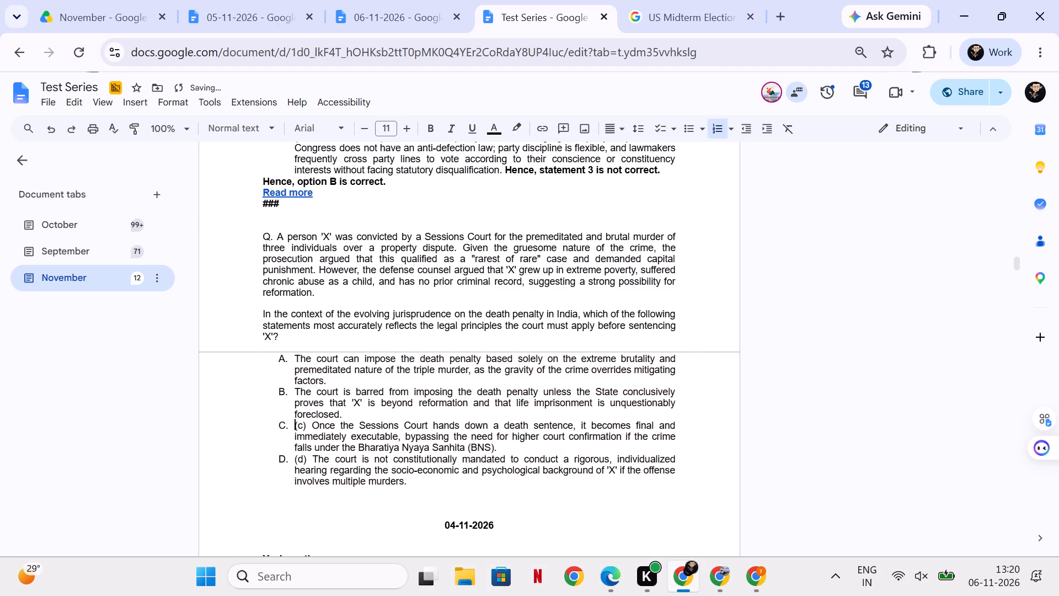
key(ctrl+shift+Right)
key(ctrl+shift+Right)
key(ctrl+shift+Right)
key(ctrl+shift+Right)
key(ctrl+shift+Left)
key(BackSpace)
key(Down)
key(Down)
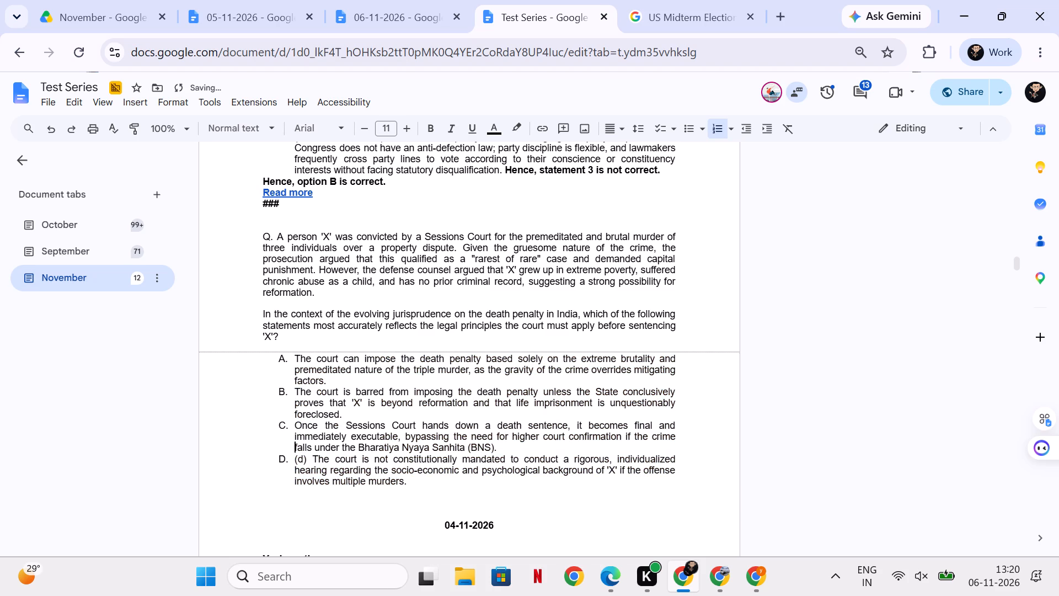
key(Down)
key(ctrl+shift+Right)
key(ctrl+shift+Right)
key(ctrl+shift+Right)
key(ctrl+shift+Right)
key(ctrl+shift+Left)
key(ctrl+BackSpace)
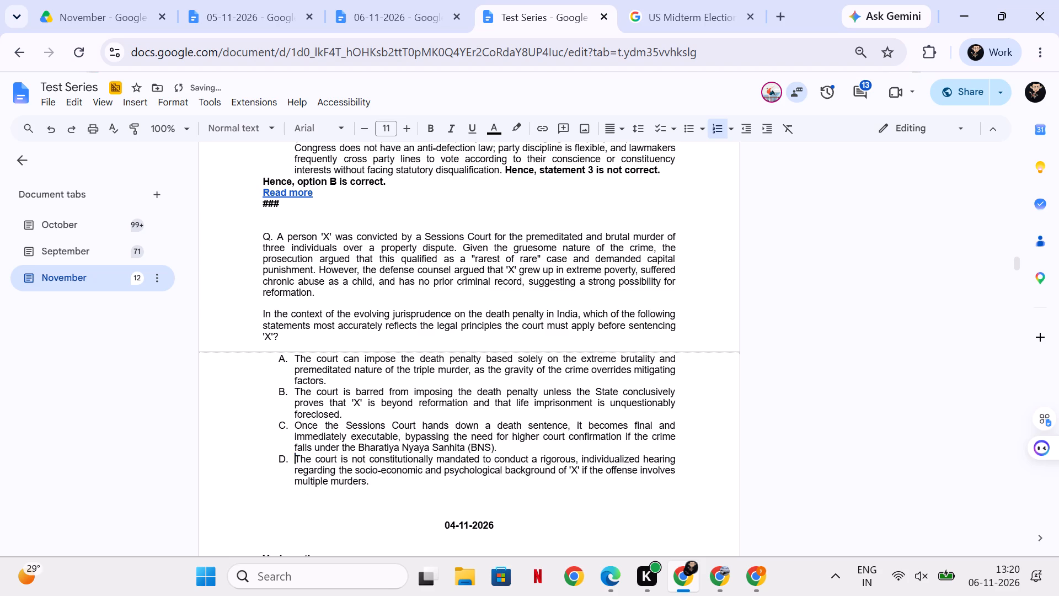
Add the lines "Ans: B" and "Exp:" below option D of the death penalty question.
key(Down)
key(Down)
key(Down)
key(BackSpace)
key(Return)
key(Return)
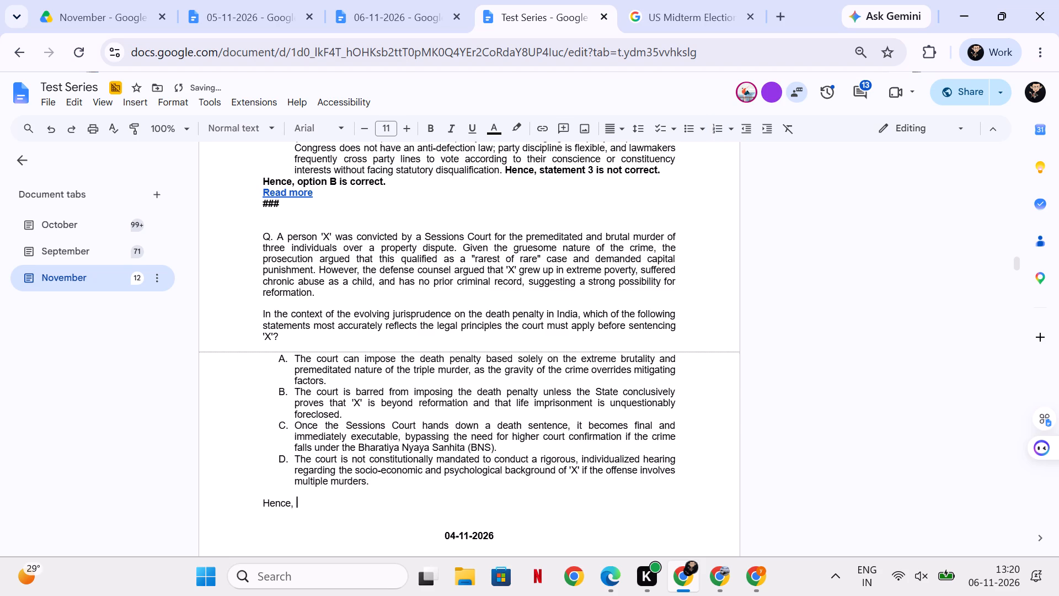
key(BackSpace)
key(BackSpace)
key(BackSpace)
key(BackSpace)
key(BackSpace)
key(BackSpace)
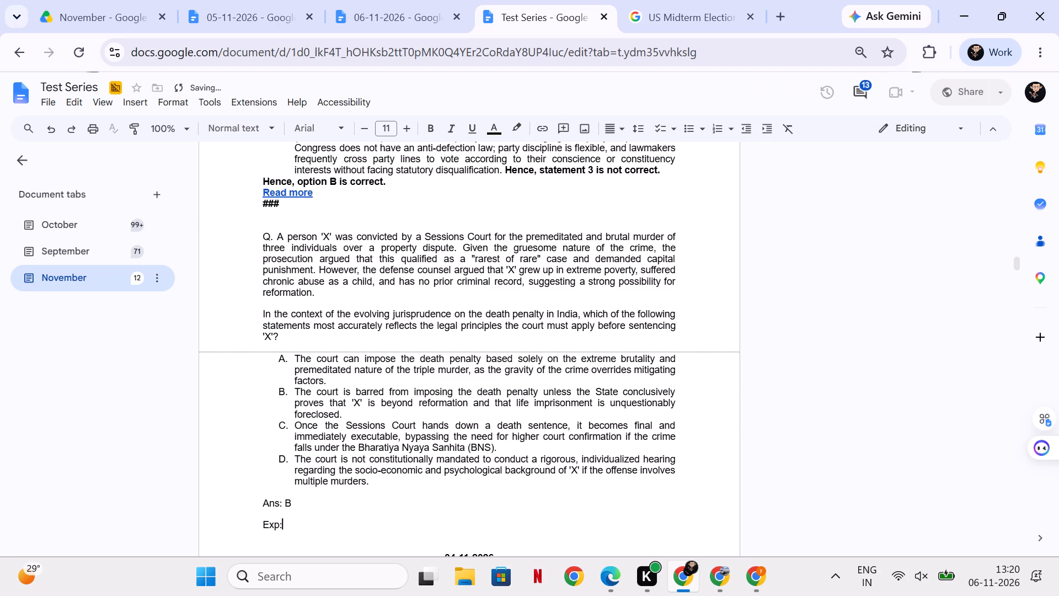
Make the "Ans: B" and "Exp:" lines bold.
key(ctrl+shift+Left)
key(ctrl+shift+Left)
key(ctrl+shift+Left)
key(ctrl+shift+Left)
key(ctrl+shift+Left)
key(ctrl+shift+Left)
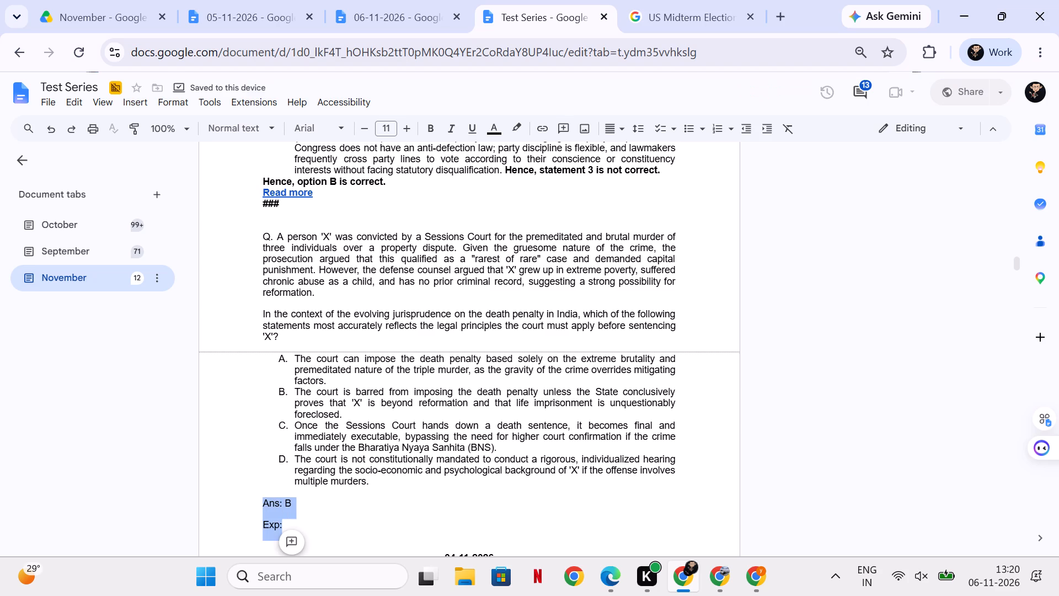
key(ctrl+b)
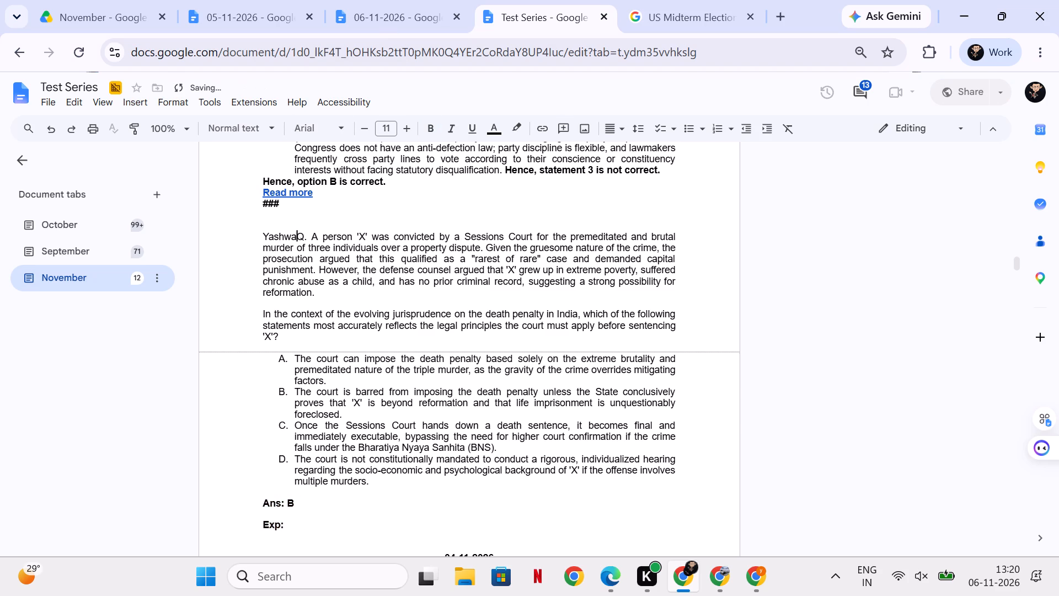
Put the author's name on its own line above the death penalty question, followed by a line containing #.
key(Return)
key(shift+numbersign)
key(shift+Return)
Replace the # line with the highlighted "#Polity & Governance" tag copied from the US Congress question.
scroll(259, 236, up, 4)
drag(259, 226, 387, 231)
key(ctrl+c)
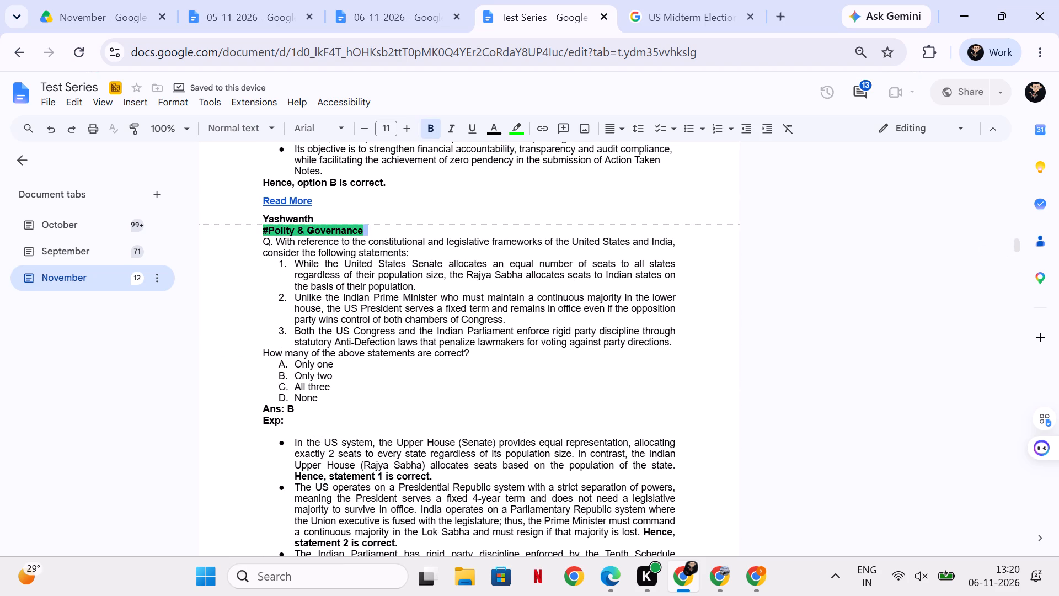
scroll(325, 283, down, 2)
drag(264, 377, 285, 381)
key(ctrl+v)
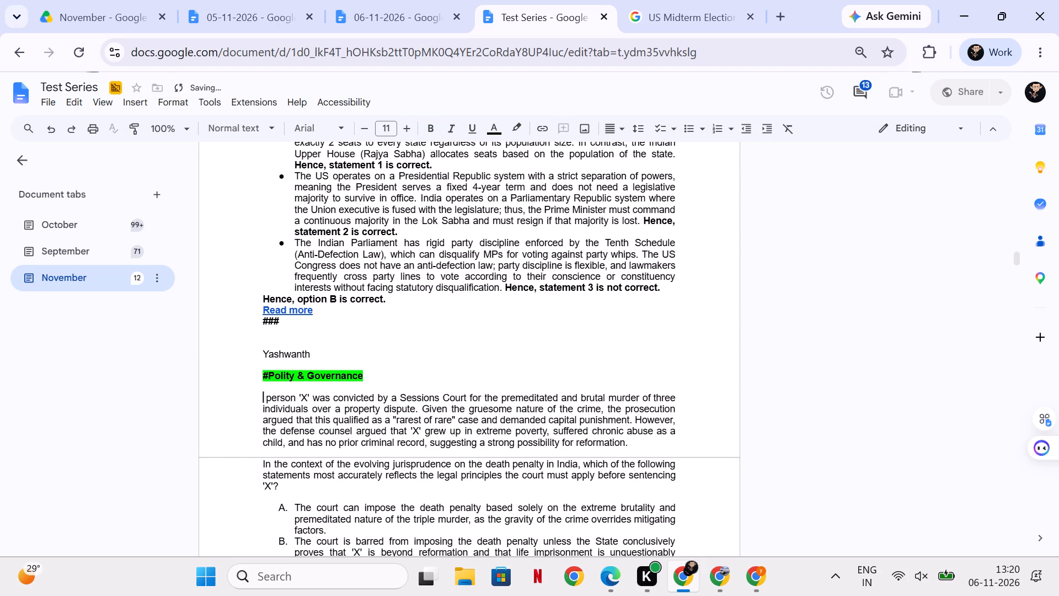
key(ctrl+z)
click(256, 380)
drag(255, 377, 296, 377)
key(ctrl+v)
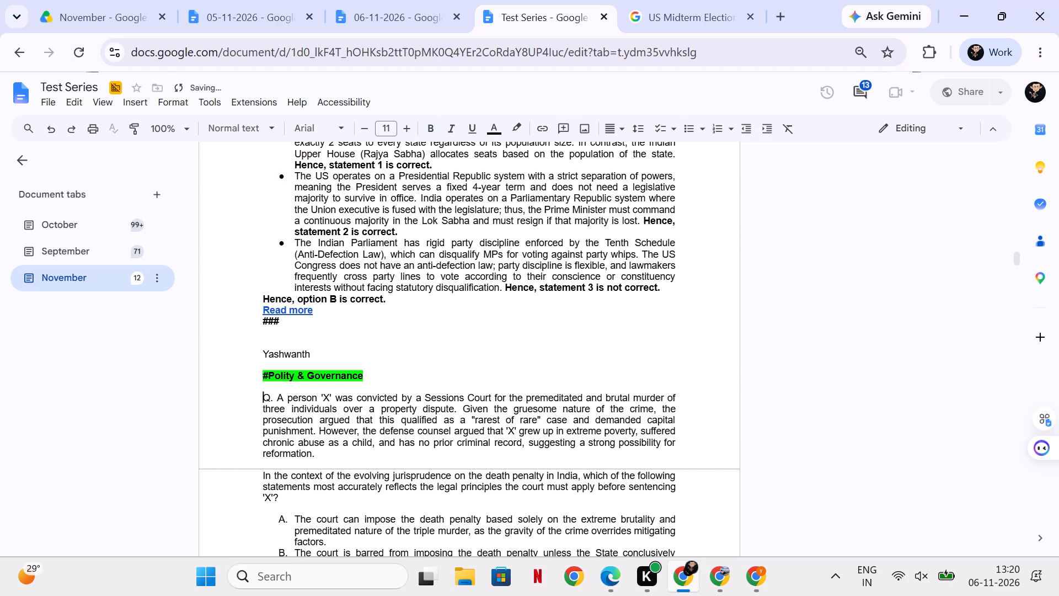
Make the author's name above the death penalty question bold.
click(264, 363)
drag(263, 360, 325, 355)
key(ctrl+b)
Set paragraph spacing to 0 before and after for the whole death penalty block, from the author's name through "Exp:".
click(251, 352)
drag(251, 352, 253, 352)
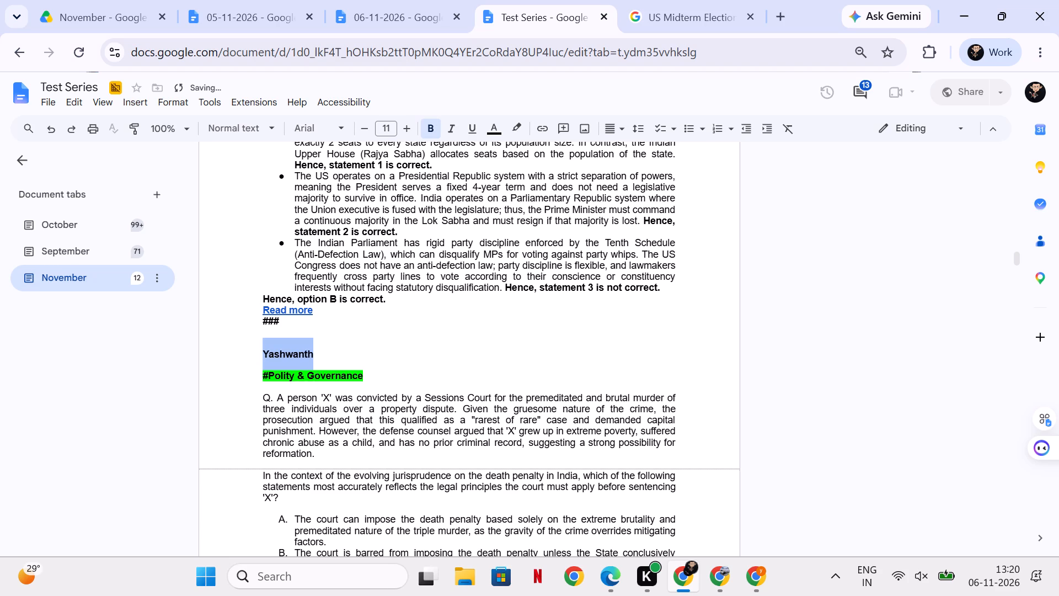
drag(253, 352, 342, 359)
scroll(264, 361, down, 3)
click(638, 128)
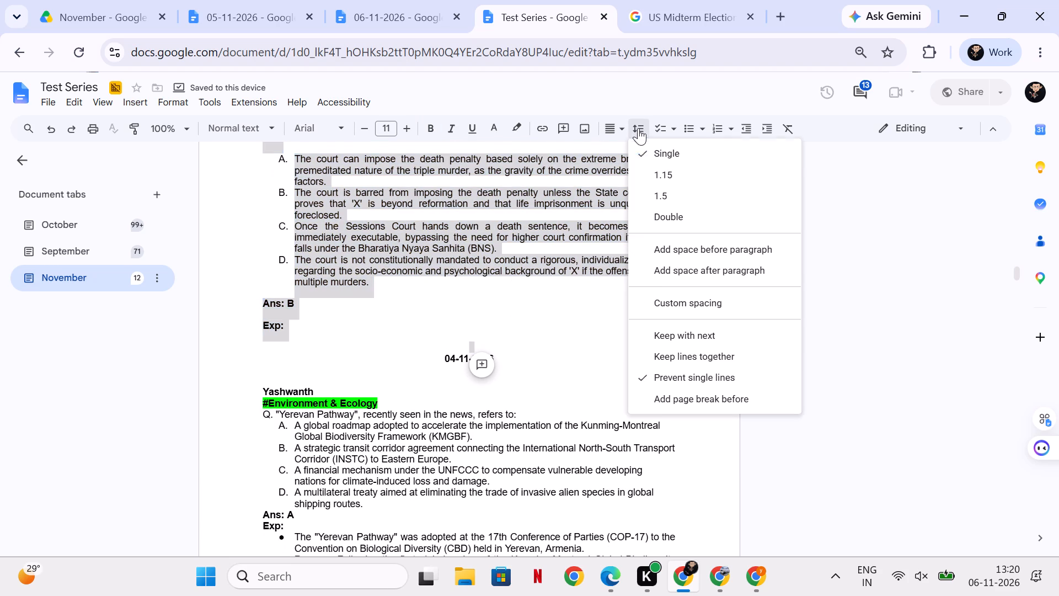
click(643, 145)
click(662, 307)
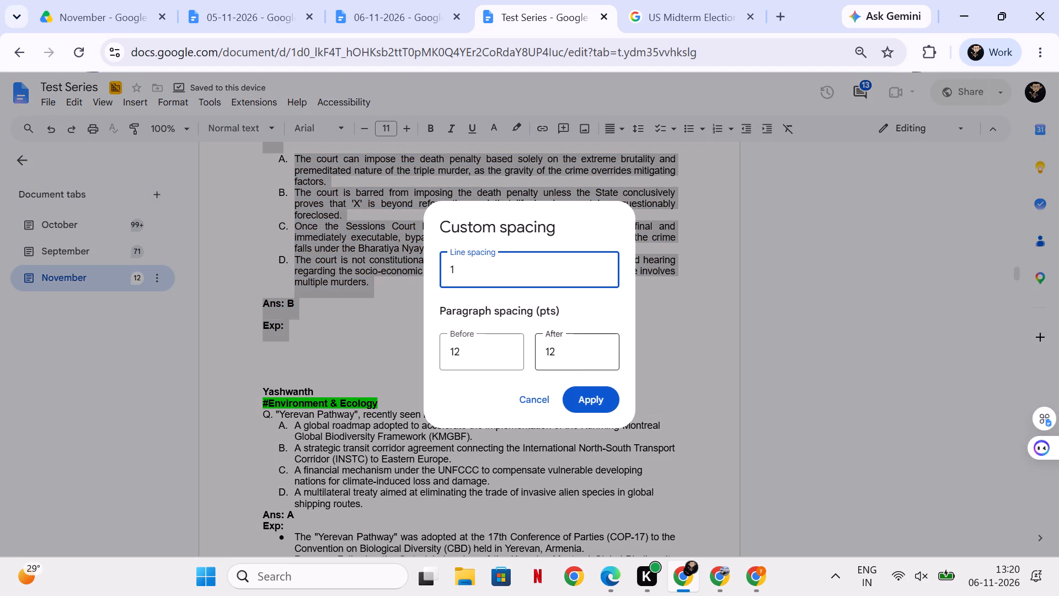
drag(563, 350, 522, 349)
key(0)
key(0)
drag(502, 348, 469, 348)
key(0)
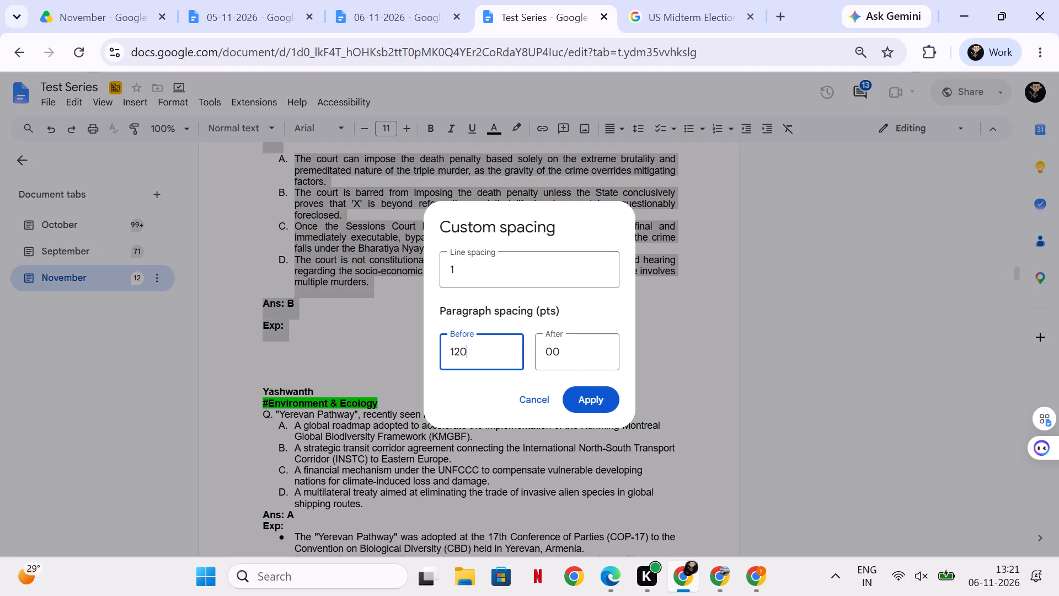
drag(505, 355, 450, 355)
key(0)
click(605, 397)
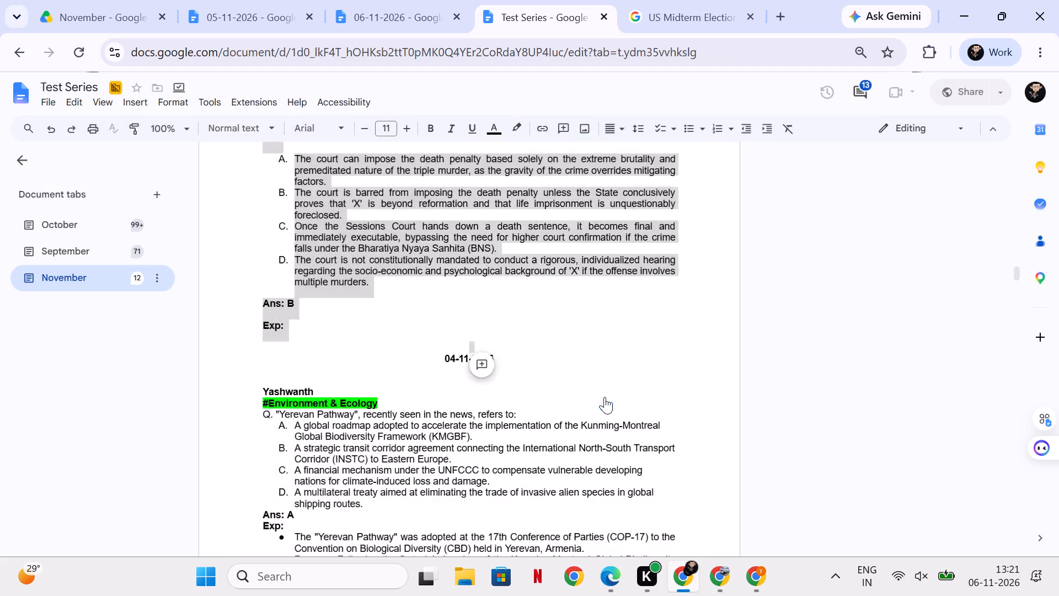
scroll(372, 244, up, 3)
scroll(354, 264, down, 1)
click(313, 231)
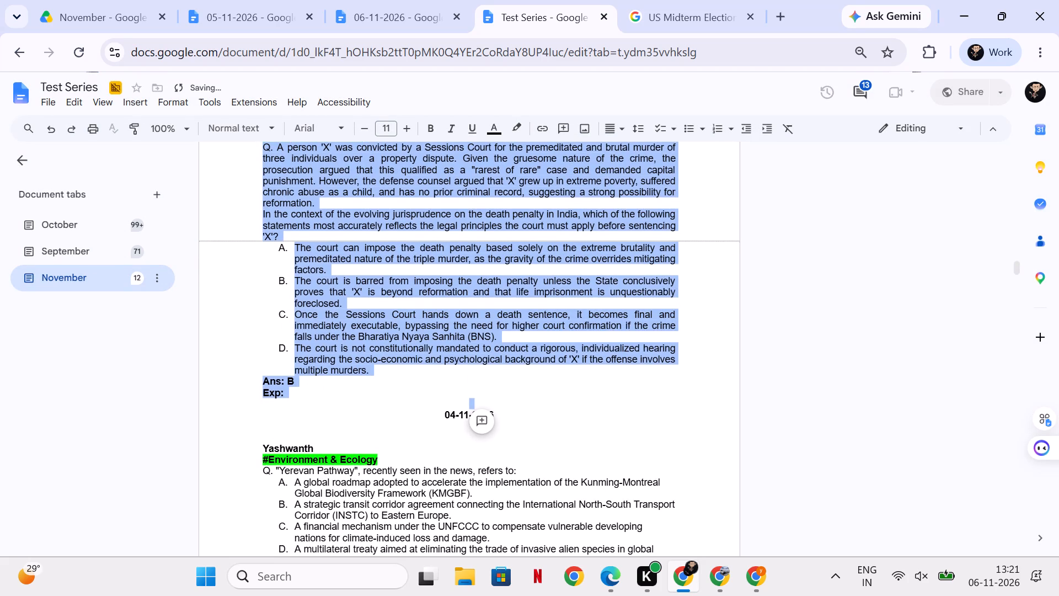
click(522, 239)
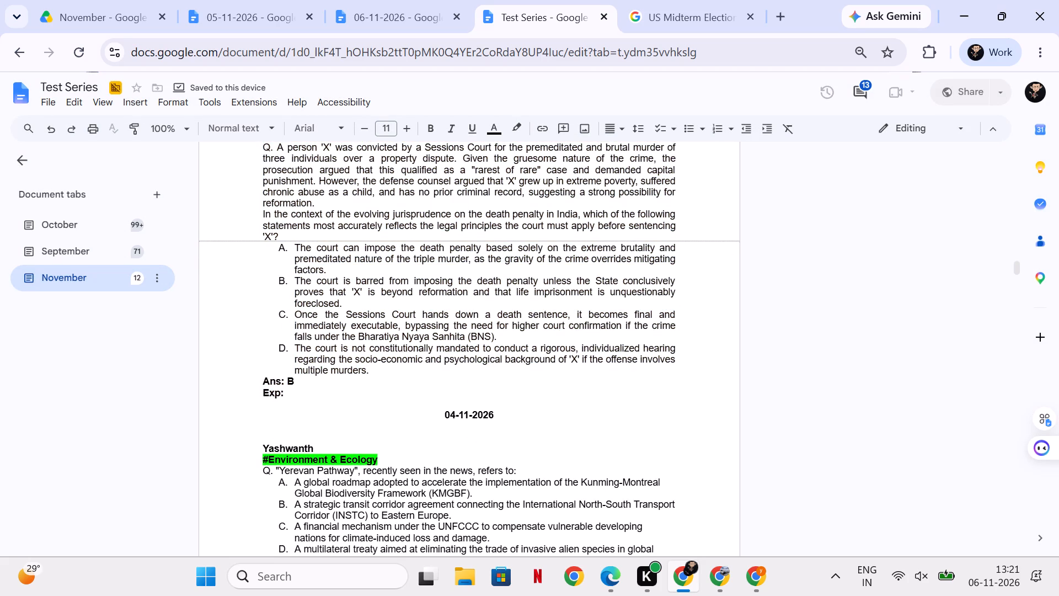
click(347, 253)
click(365, 385)
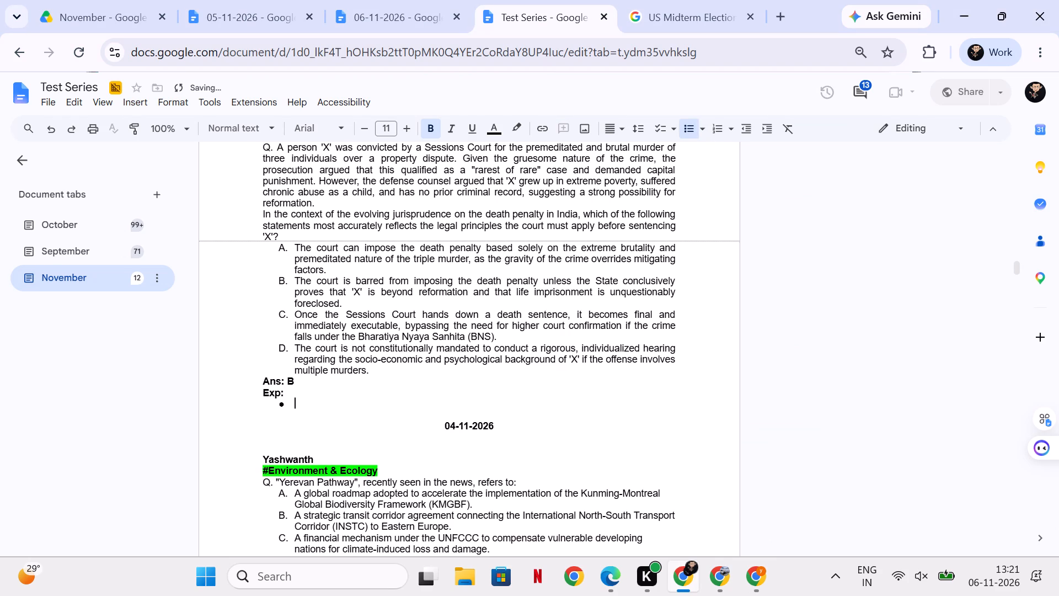
key(ctrl+z)
click(437, 123)
key(ctrl+v)
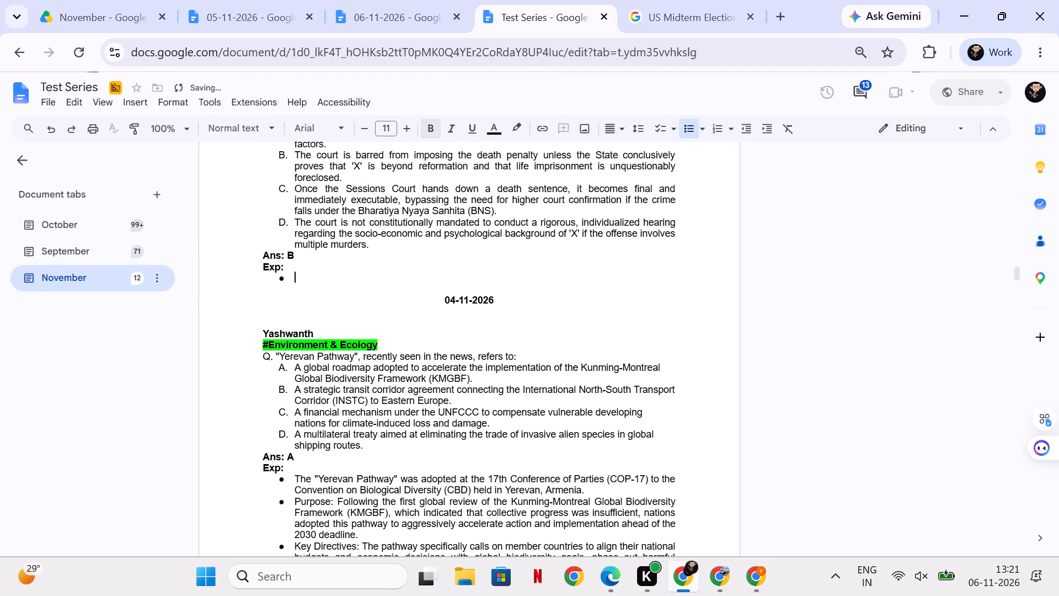
Split the sentence "The State bears the burden of proving..." off into an indented sub-bullet under the statement (b) explanation.
click(414, 279)
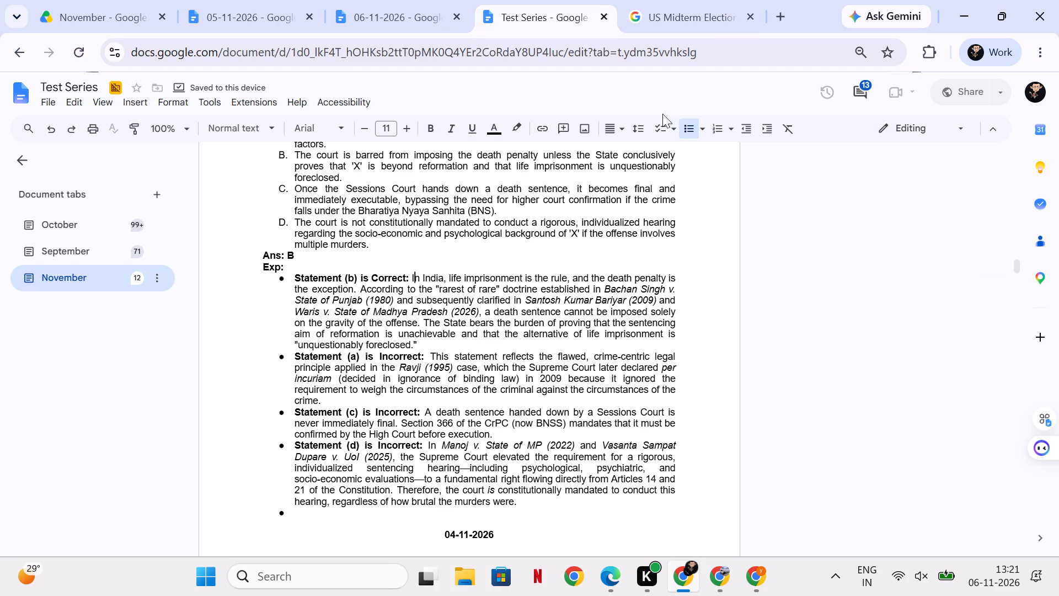
click(422, 321)
key(Right)
key(Return)
key(Tab)
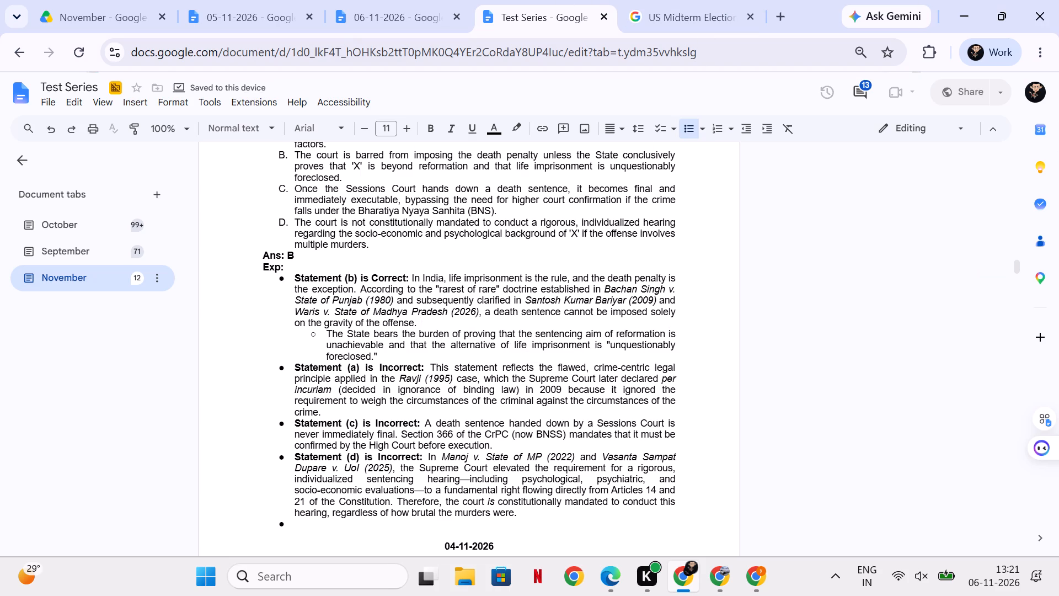
Capitalise the explanation labels for statements B and A, and reword statement A's "is Incorrect" as "is not correct".
key(b)
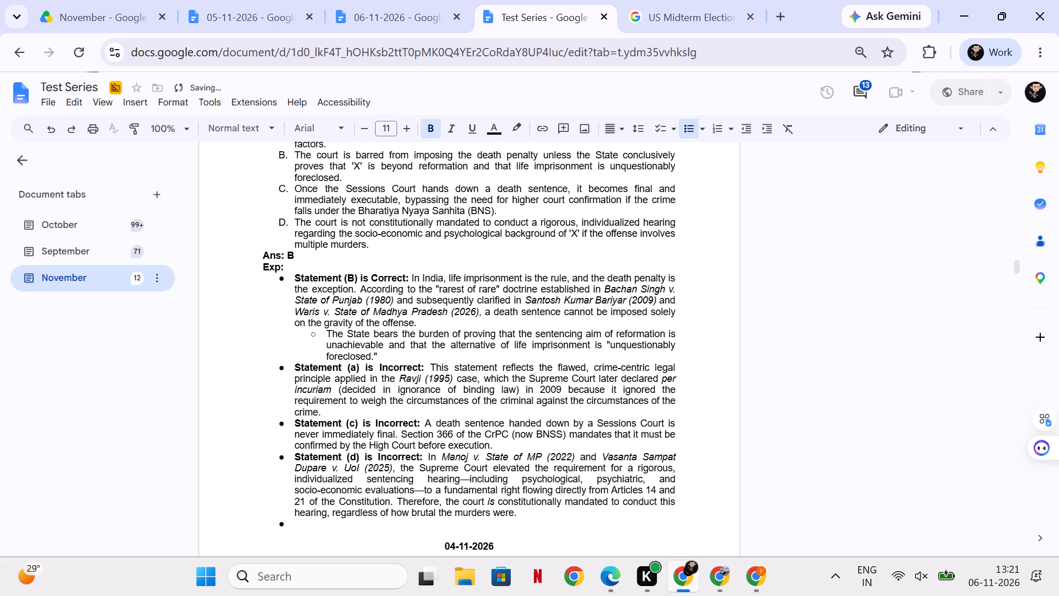
drag(351, 365, 356, 366)
key(a)
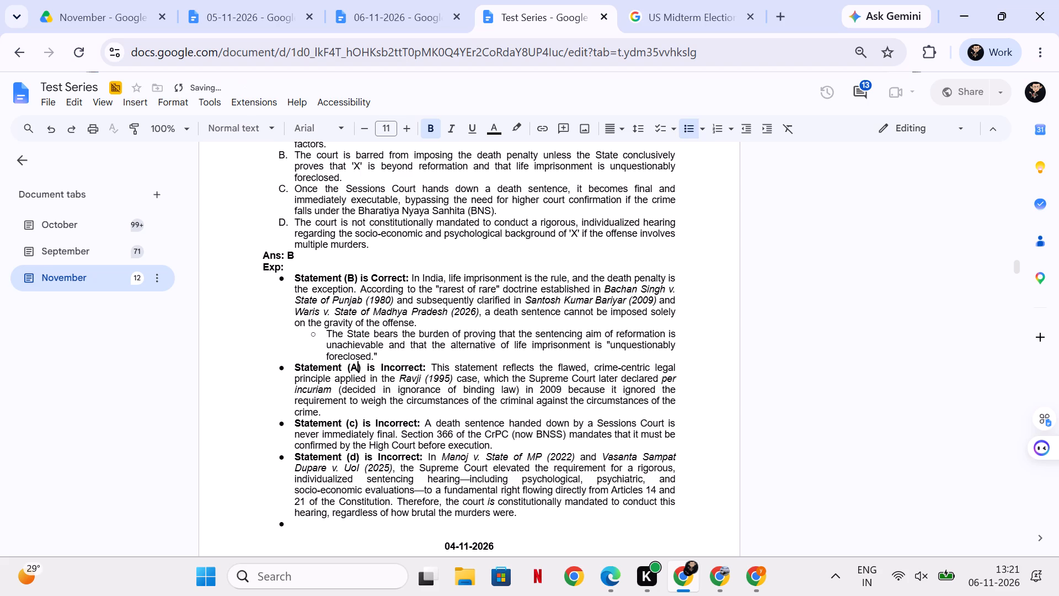
key(space)
drag(386, 369, 392, 370)
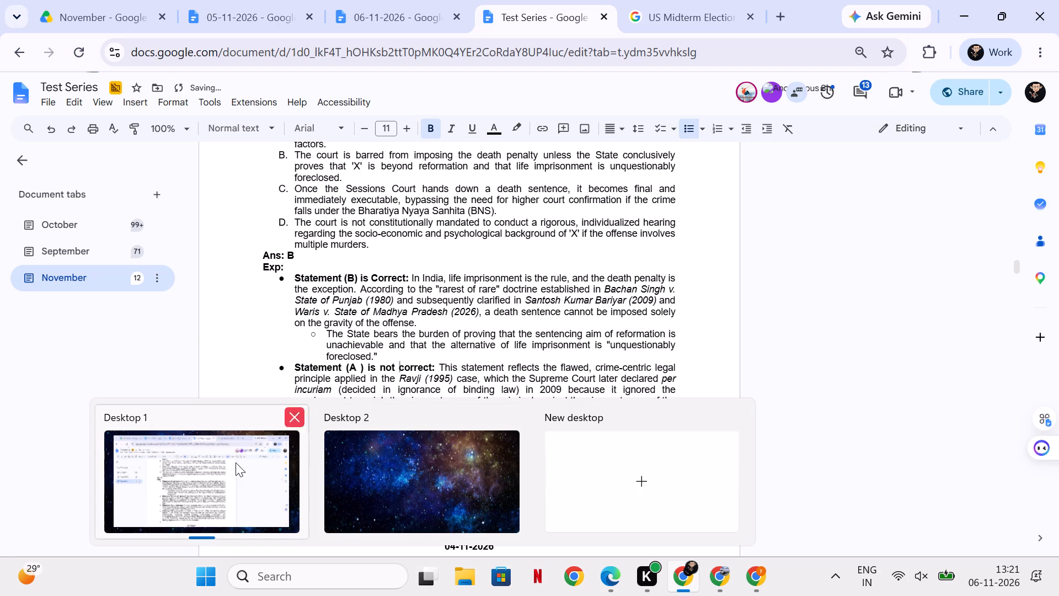
click(308, 378)
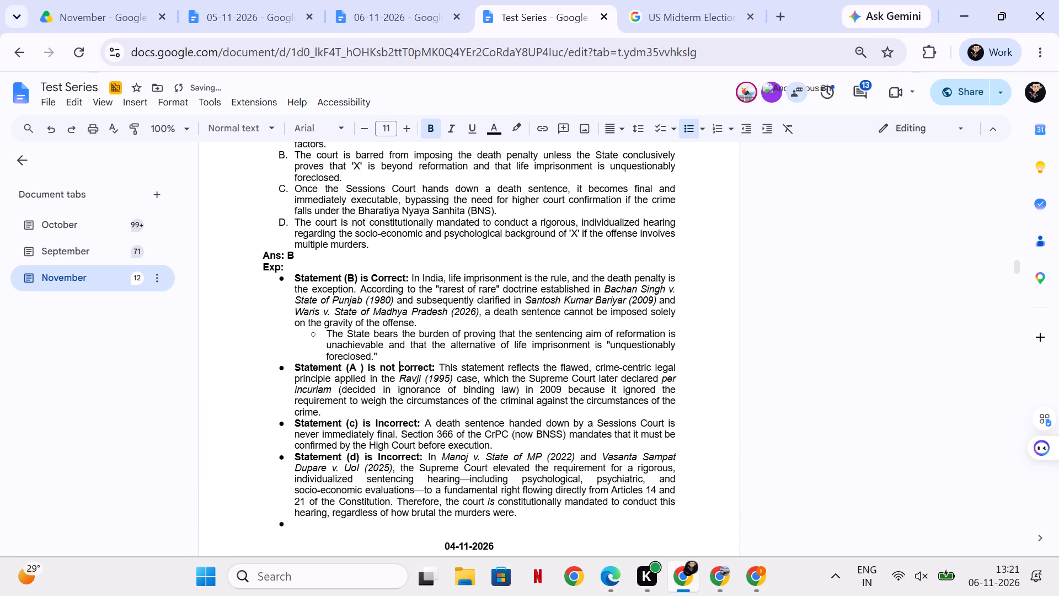
Change the label of the statement (c) explanation to (C).
key(c)
key(Right)
key(BackSpace)
key(Right)
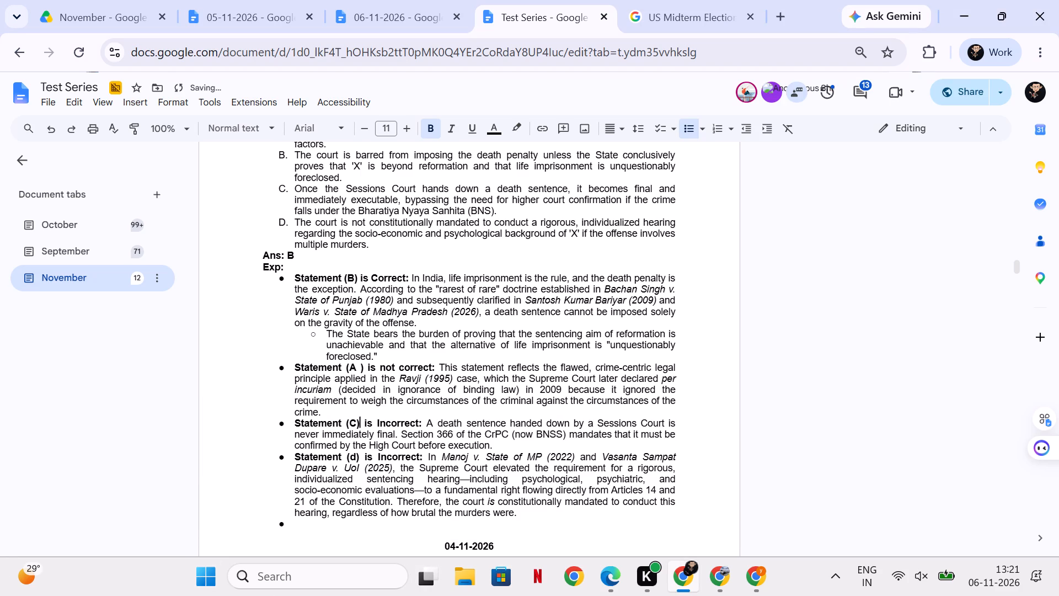
Reword "is Incorrect" as "is not correct" in the statement (C) explanation label.
key(Right)
key(Right)
key(Right)
key(Right)
key(Right)
key(Right)
key(BackSpace)
key(BackSpace)
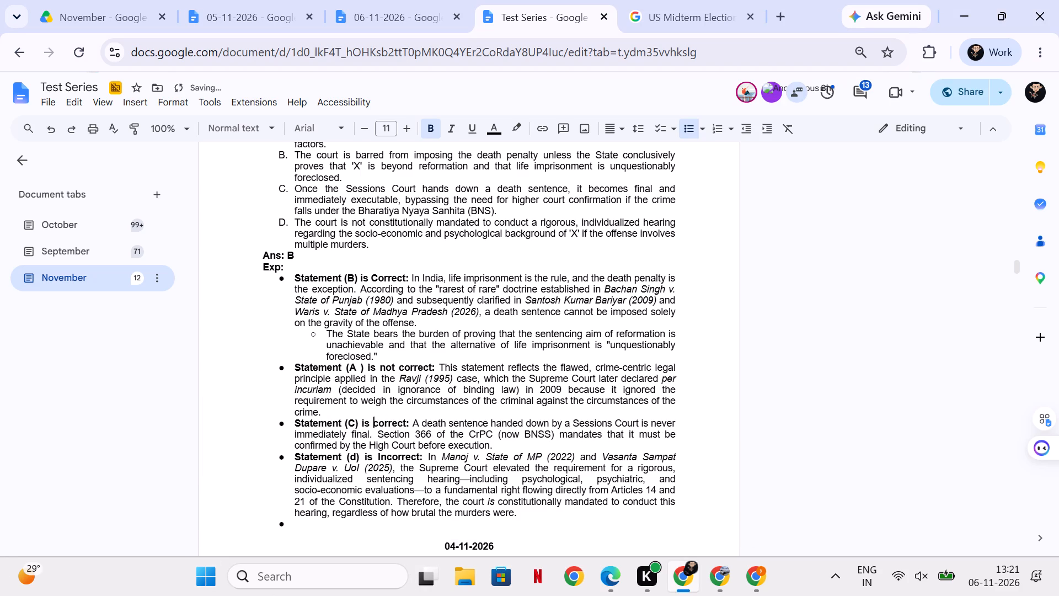
text(NOT)
key(BackSpace)
key(BackSpace)
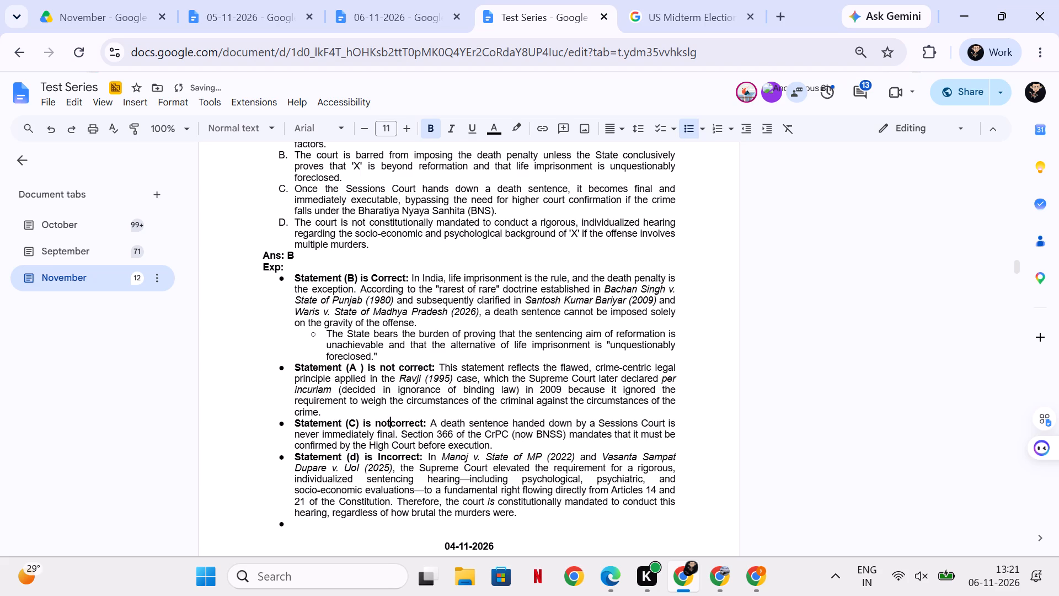
Change the statement (d) explanation label to (D) and reword its "is Incorrect" as "is not correct".
click(356, 457)
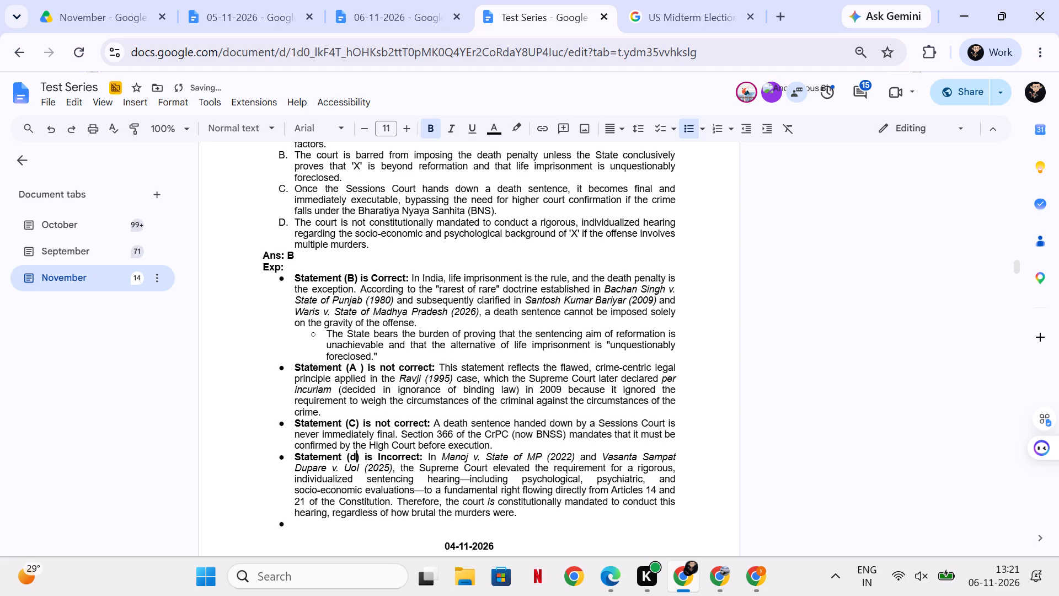
key(BackSpace)
key(d)
key(Right)
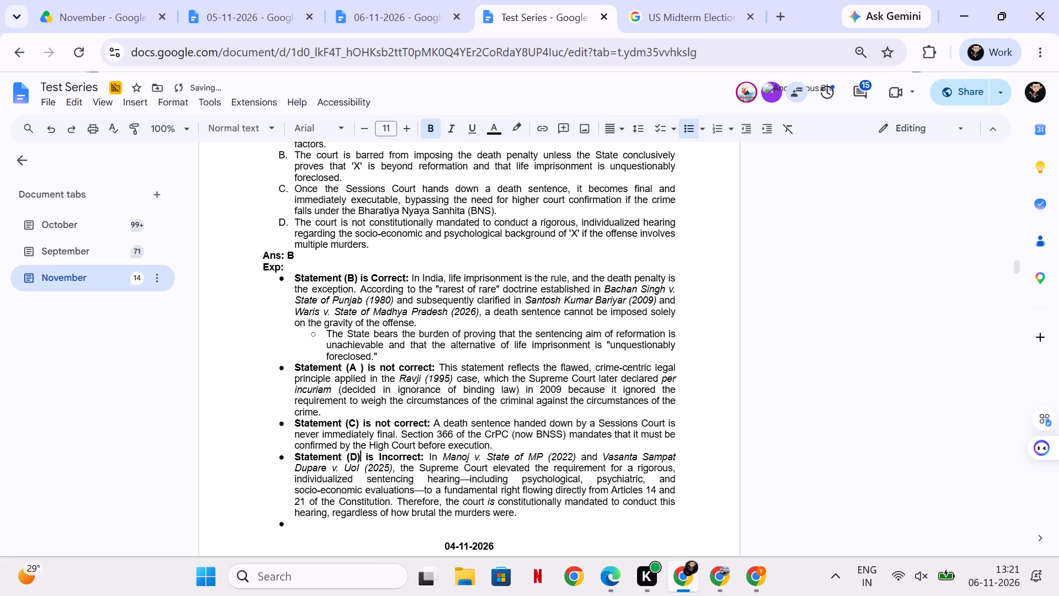
key(Right)
key(Right)
key(Right)
key(Right)
key(BackSpace)
key(BackSpace)
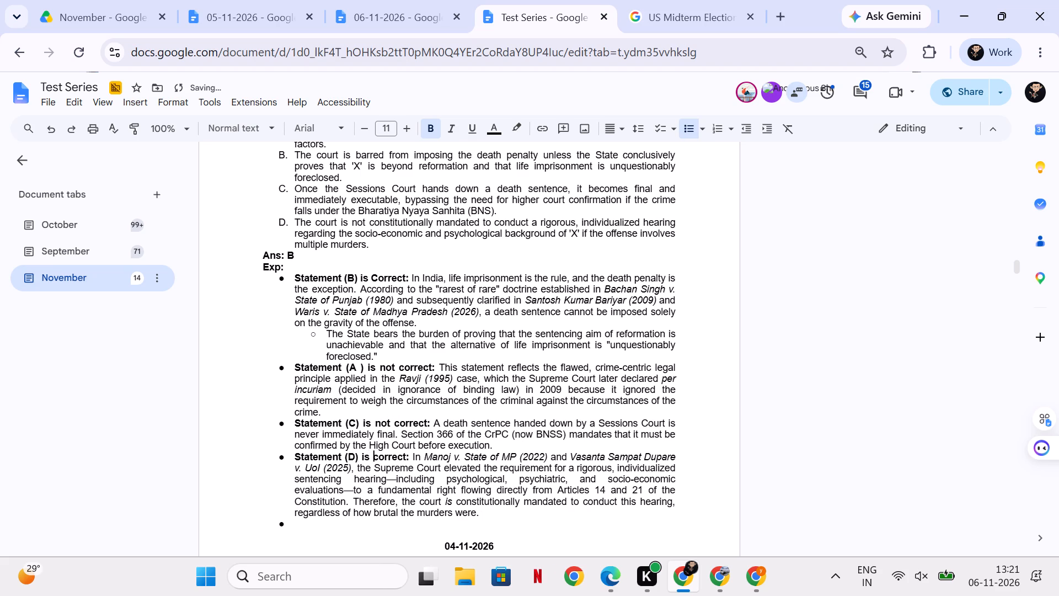
text(not)
key(space)
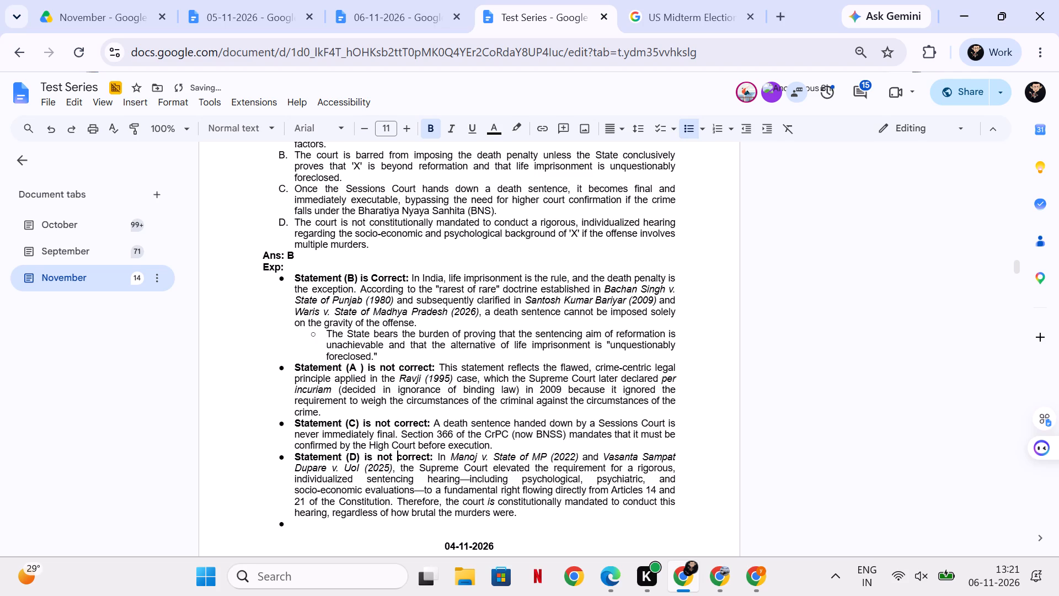
Replace the empty bullet below the explanation with the unbulleted lines "Hence, option B is correct.", "Read more" and "###".
scroll(401, 343, down, 1)
click(314, 408)
key(BackSpace)
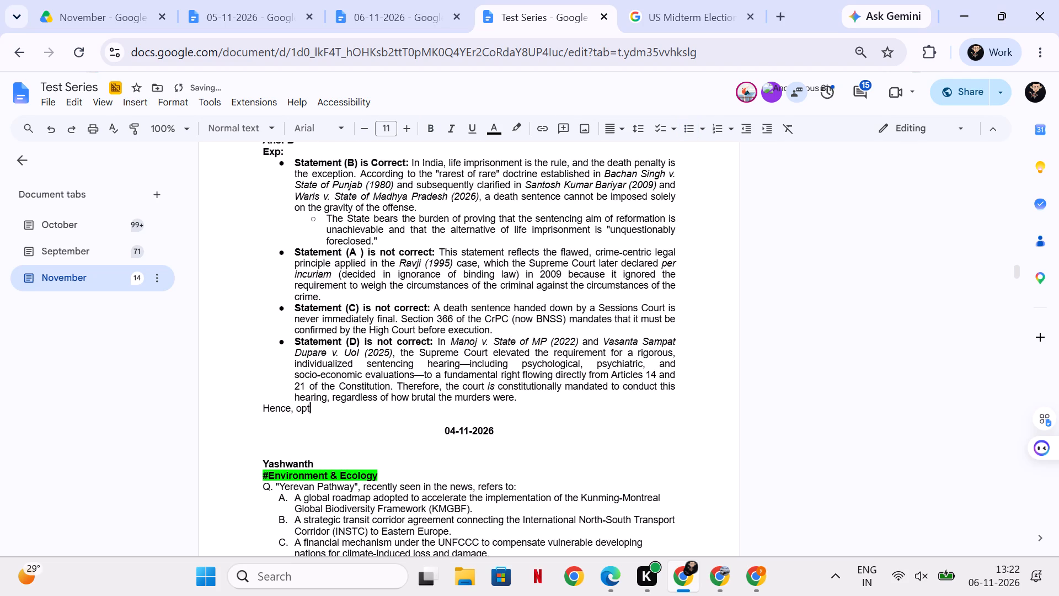
key(BackSpace)
key(BackSpace)
key(BackSpace)
key(BackSpace)
key(BackSpace)
key(BackSpace)
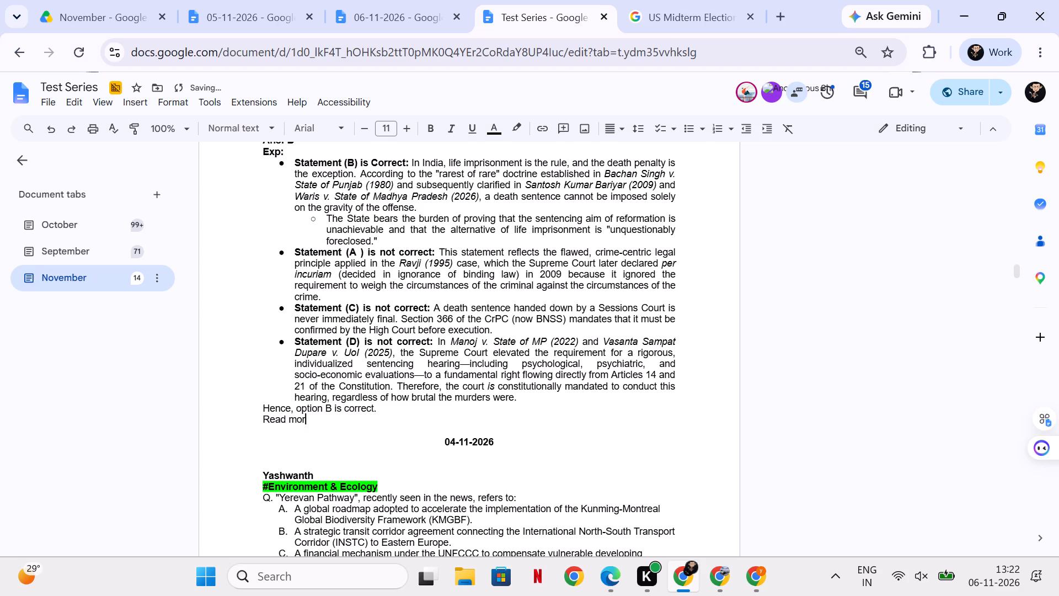
key(Return)
text(###)
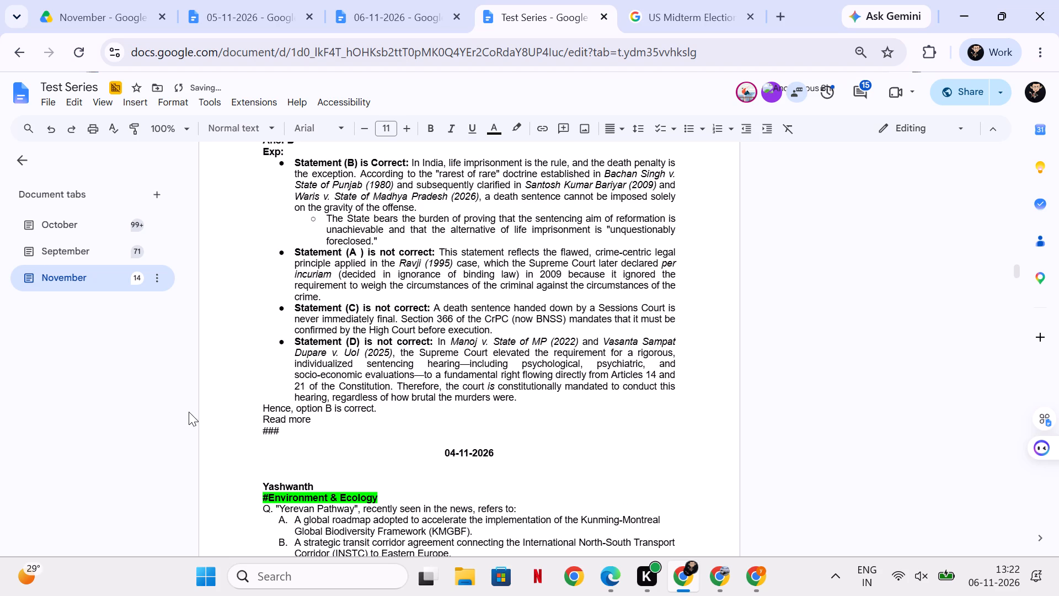
Make the three closing lines, from "Hence, option B is correct." to "###", bold.
drag(247, 405, 315, 428)
key(ctrl+b)
click(315, 428)
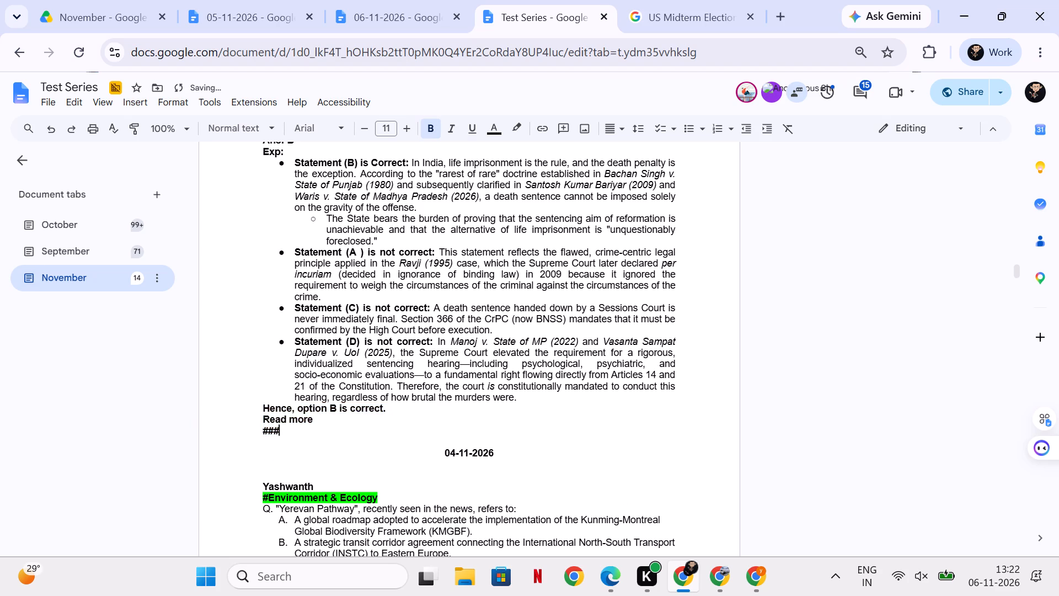
Copy the heading "Death Penalty: Supreme Court's Evolving Jurisprudence" from the 05-11-2026 document and search Google for it.
scroll(303, 411, up, 4)
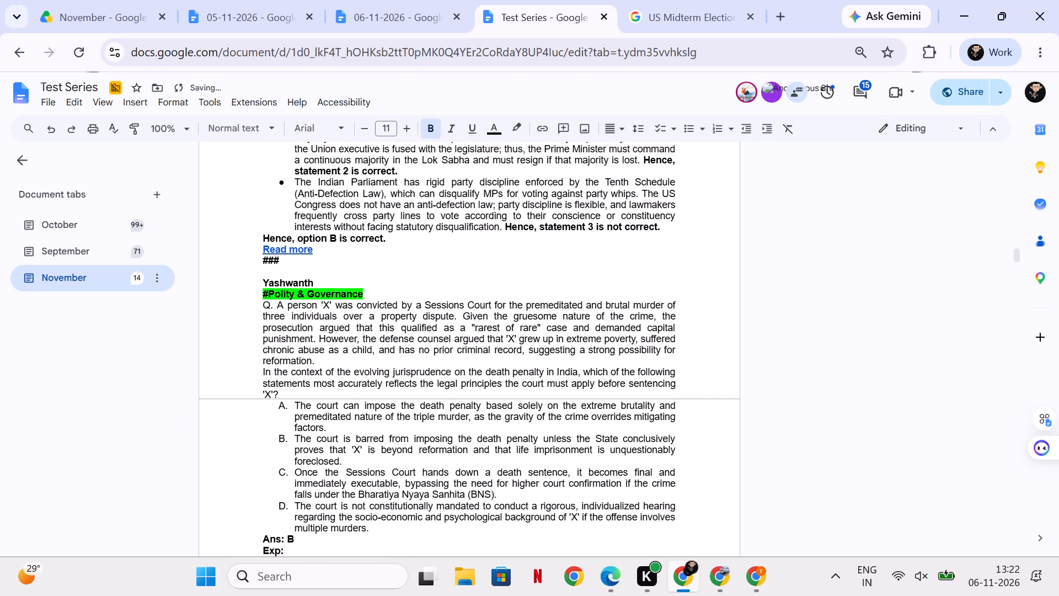
click(278, 0)
scroll(372, 254, up, 8)
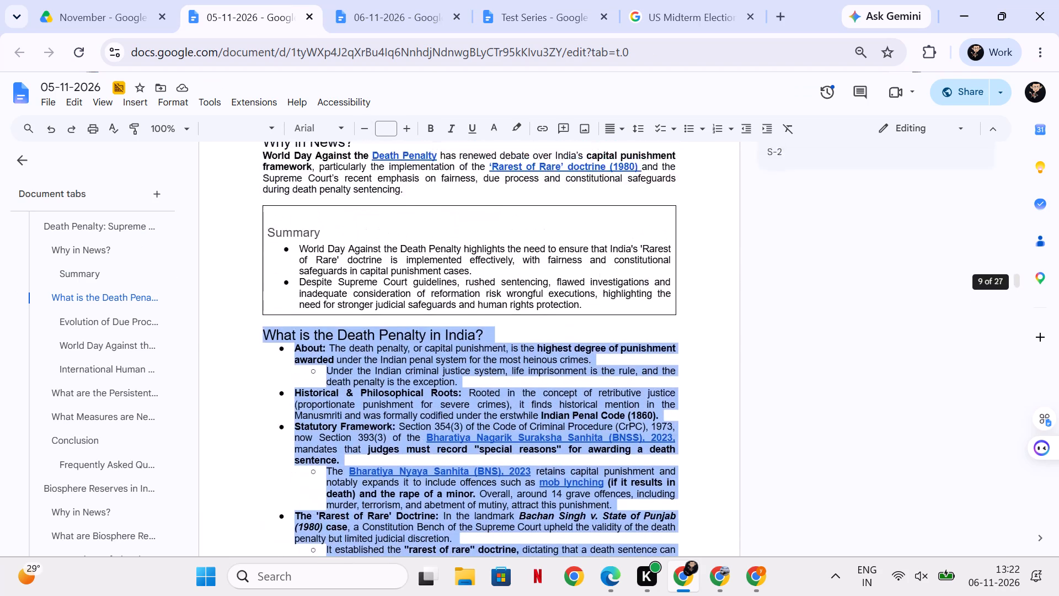
scroll(367, 257, up, 1)
triple_click(328, 184)
key(ctrl+c)
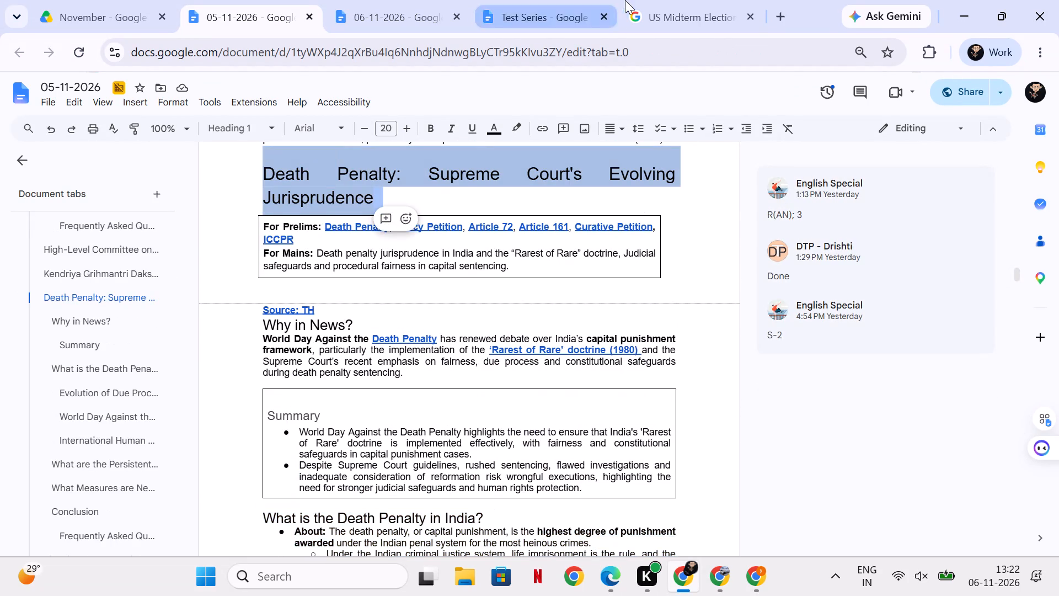
click(625, 0)
click(625, 51)
key(ctrl+v)
key(Return)
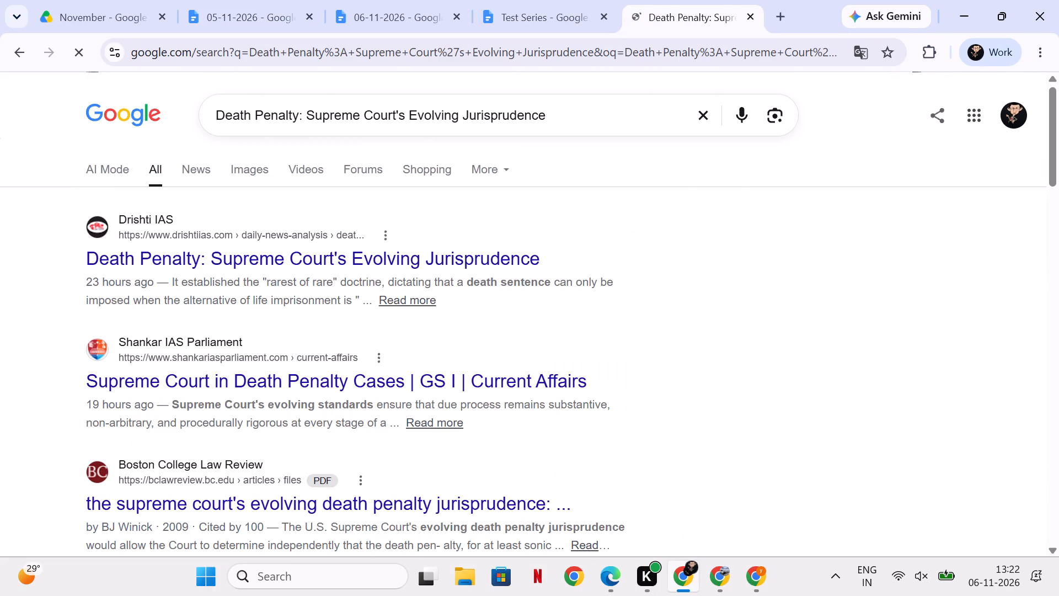
Link the death penalty question's "Read more" in Test Series to the address of the Drishti IAS search result.
right_click(218, 254)
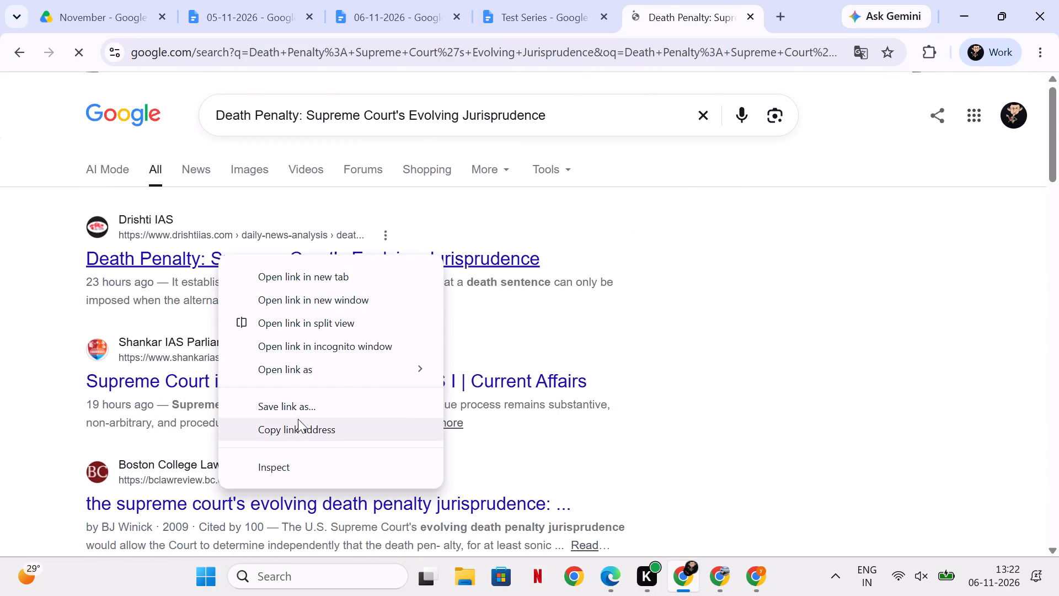
click(298, 419)
click(252, 0)
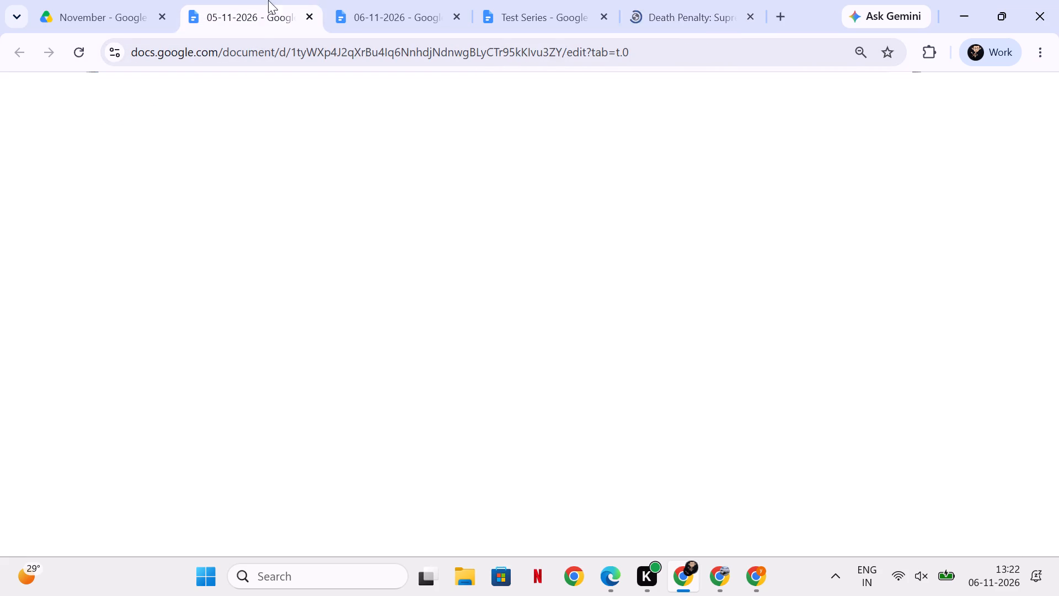
click(545, 0)
scroll(350, 369, down, 2)
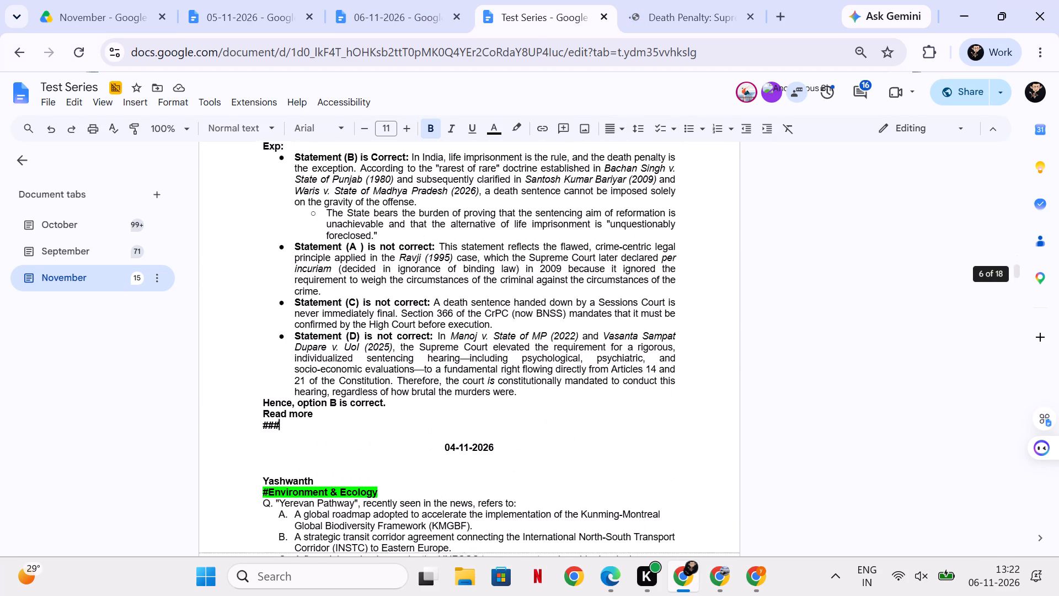
scroll(344, 374, down, 2)
triple_click(277, 369)
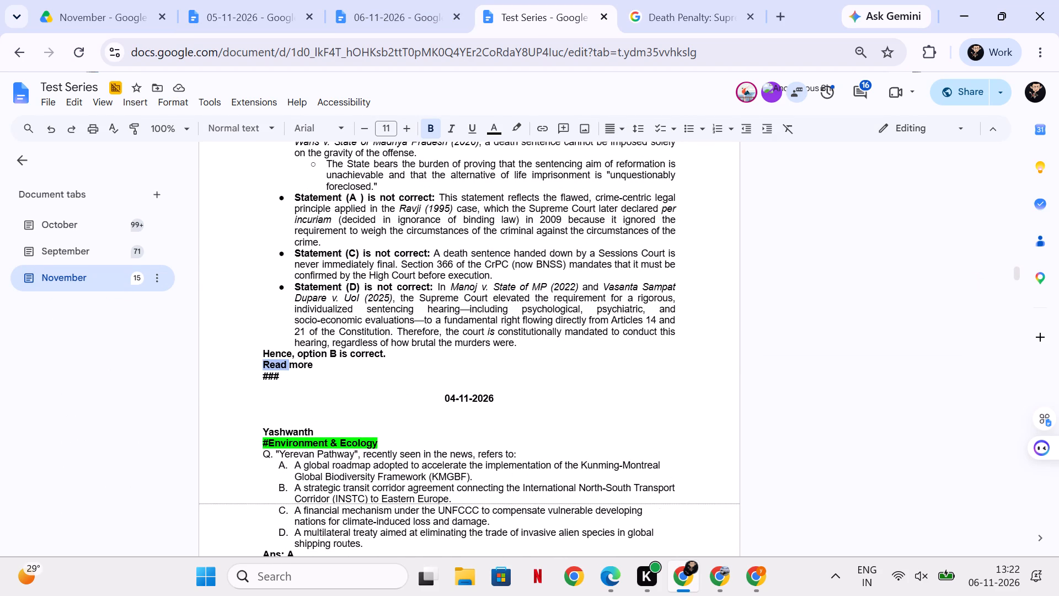
key(ctrl+k)
key(ctrl+v)
key(ctrl+Return)
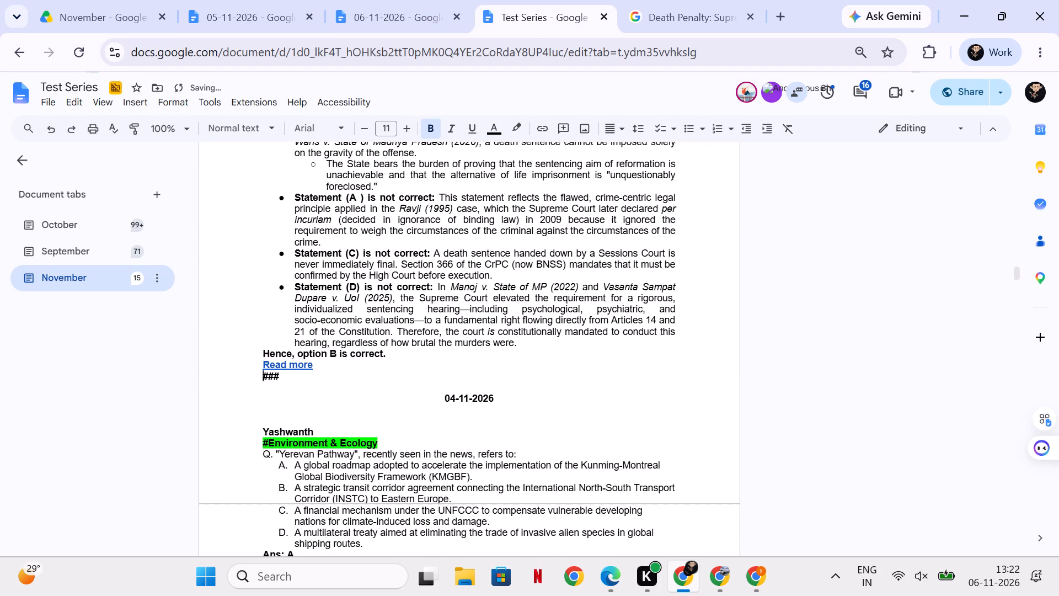
click(357, 336)
Look back through the November tab's questions from the death penalty question up to the 06-11-2026 heading.
scroll(357, 336, up, 5)
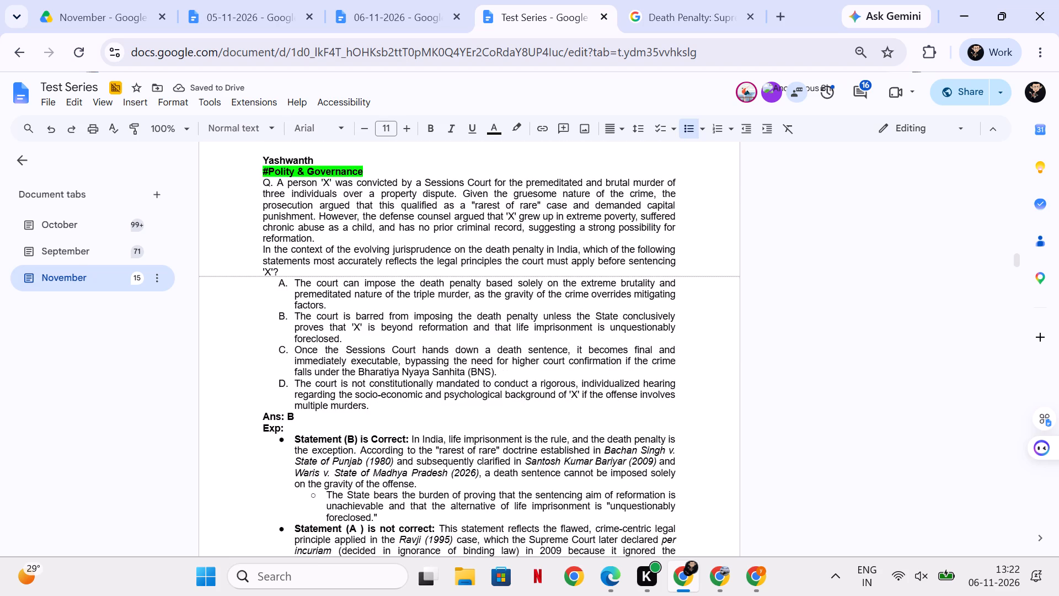
scroll(357, 336, up, 12)
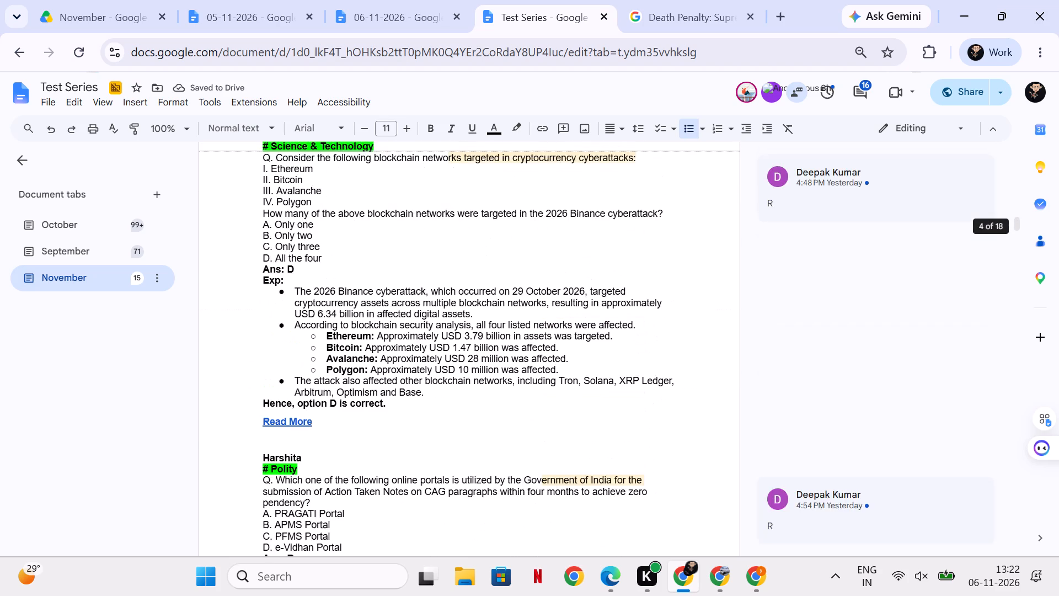
scroll(357, 336, up, 13)
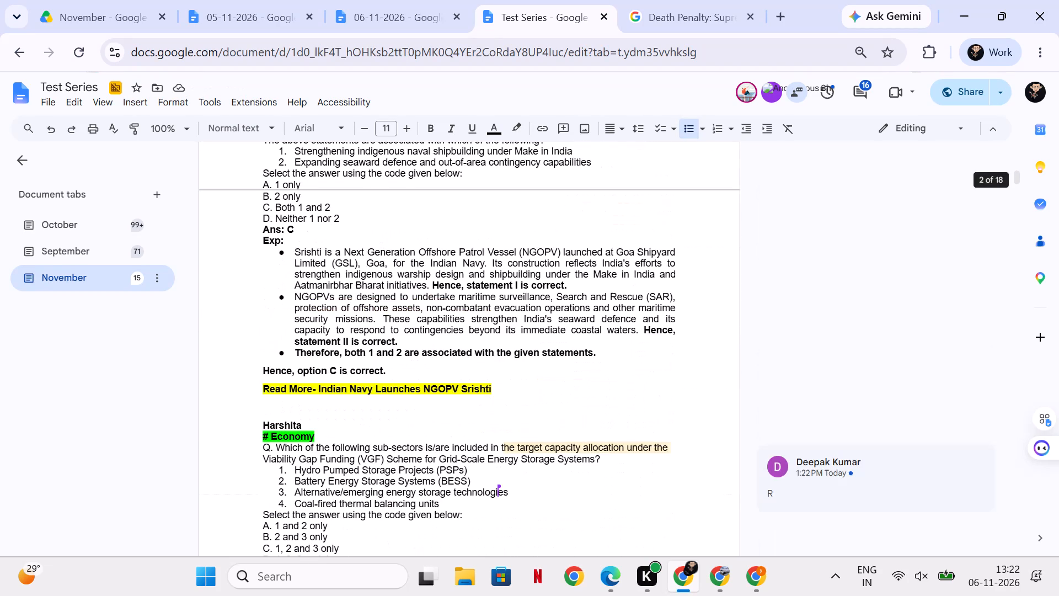
scroll(357, 336, up, 6)
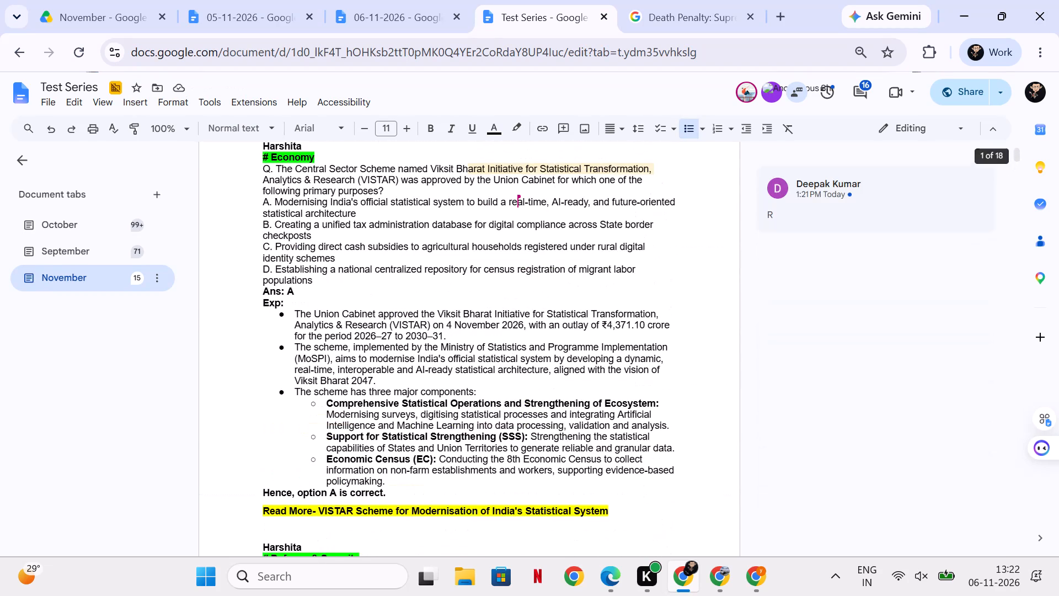
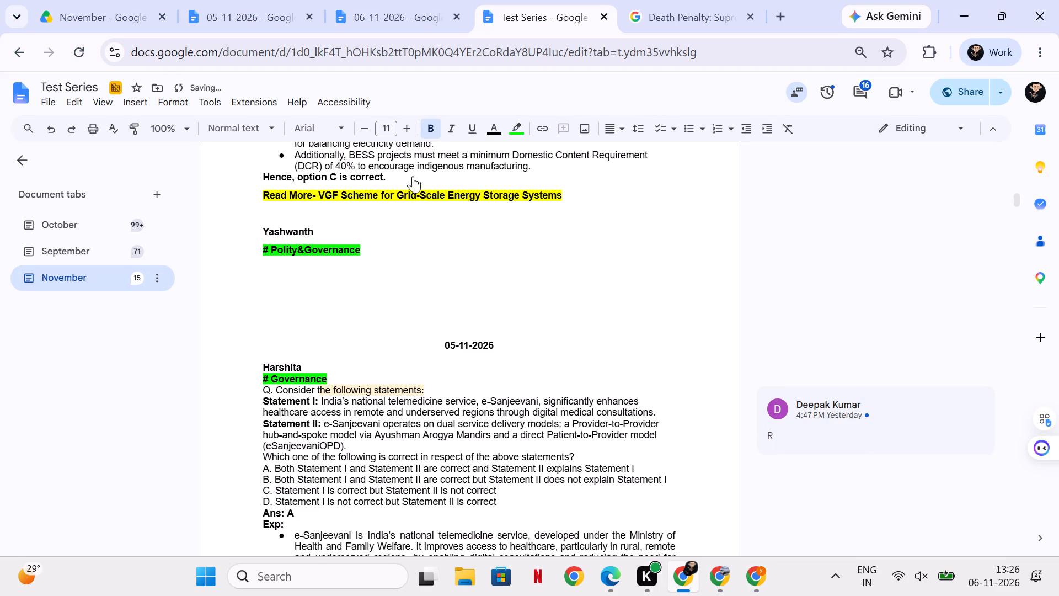
key(ctrl+v)
key(ctrl+z)
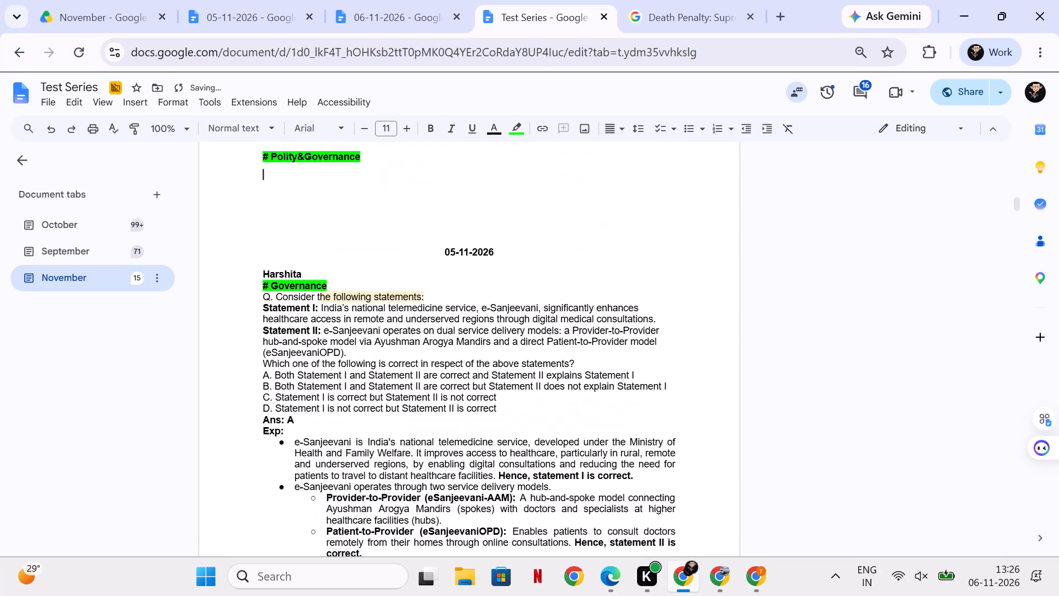
click(520, 132)
click(520, 151)
key(ctrl+v)
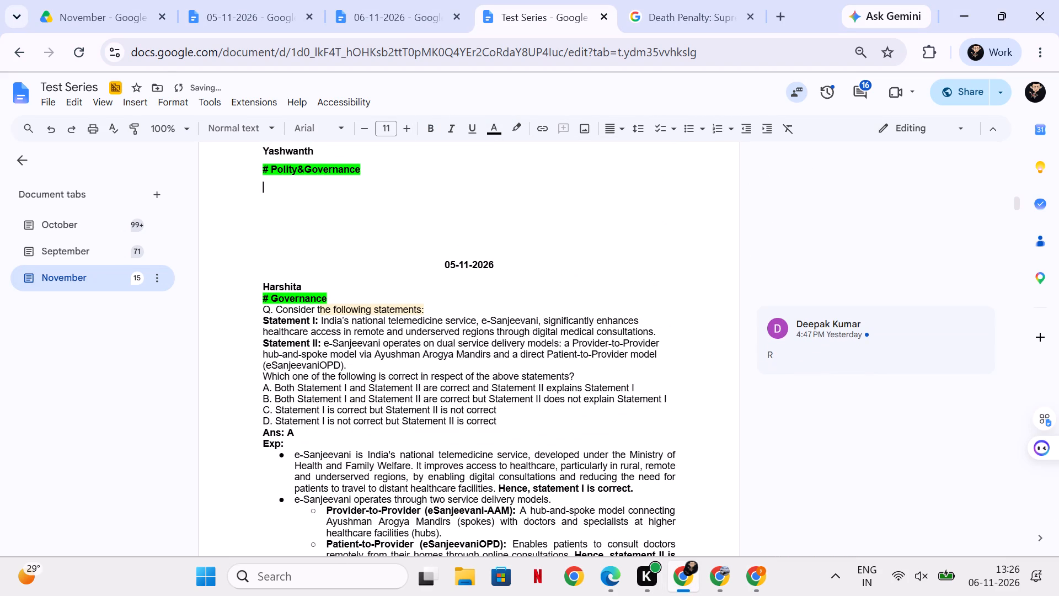
Remove the bold from the FTSCs question stem and replace its leading "1." with "Q.".
scroll(288, 202, up, 1)
drag(264, 171, 490, 179)
key(ctrl+b)
click(263, 165)
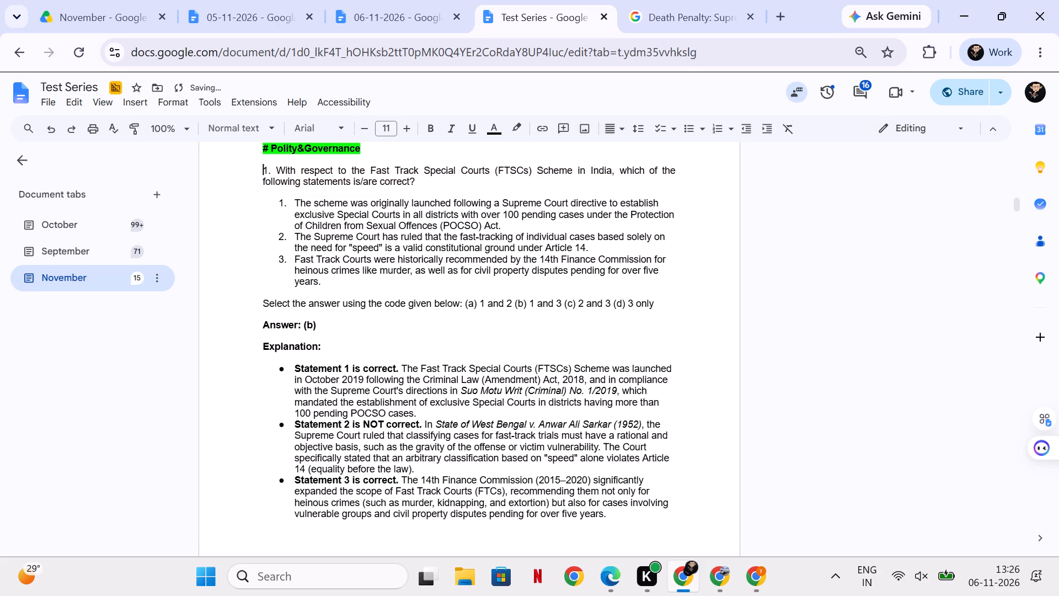
key(ctrl+Right)
key(ctrl+shift+BackSpace)
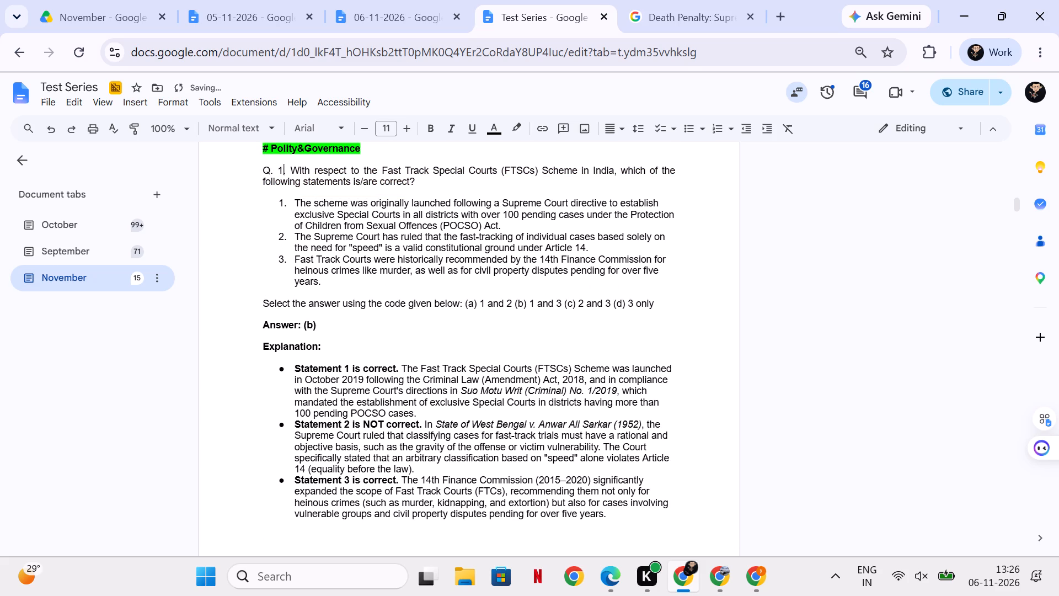
key(Right)
key(Right)
key(BackSpace)
key(BackSpace)
key(BackSpace)
Break the answer options onto a new line after "given below:" as lettered list item A, deleting the "(a)" marker.
key(Down)
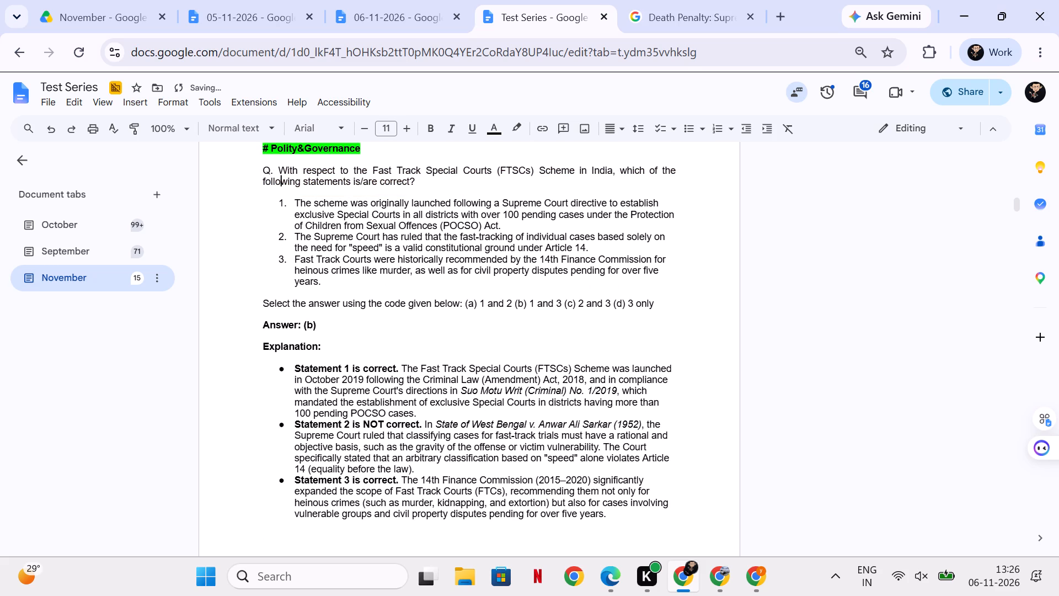
key(Down)
key(Down)
key(Down)
key(Down)
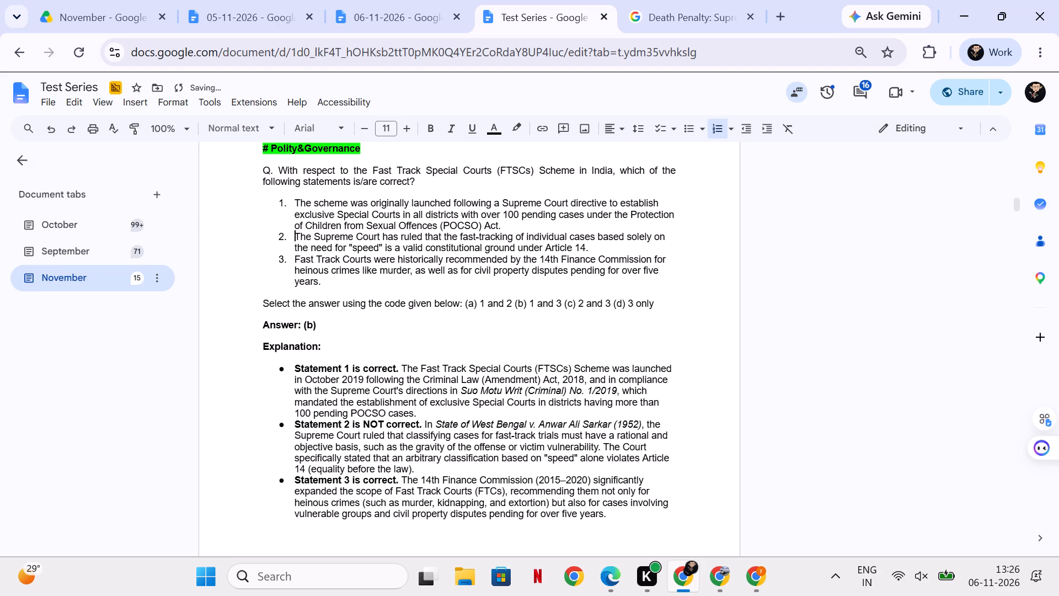
click(466, 302)
key(Return)
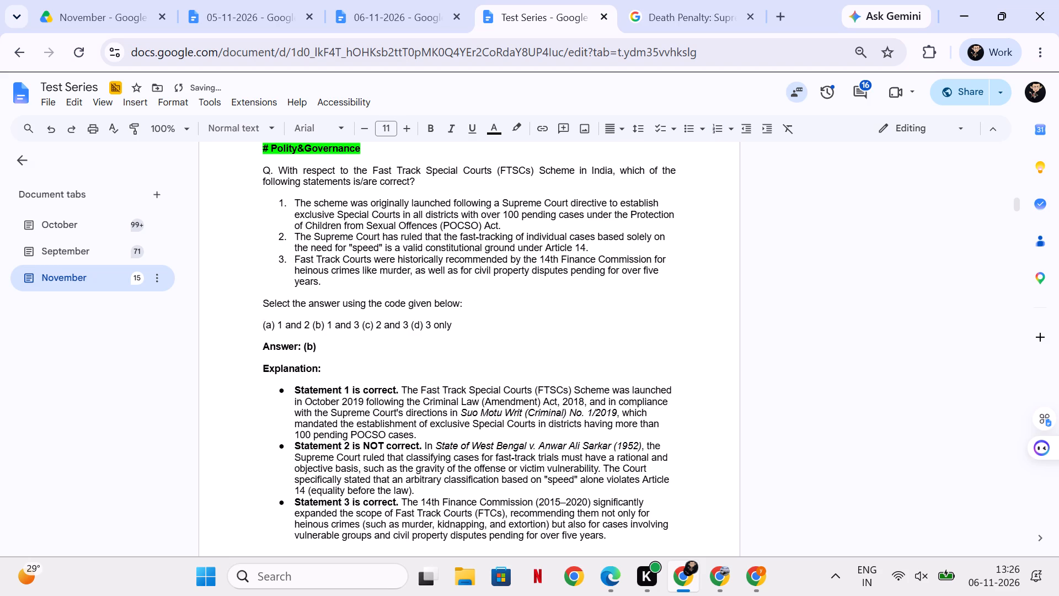
key(ctrl+shift+Right)
key(ctrl+shift+Right)
key(ctrl+shift+Right)
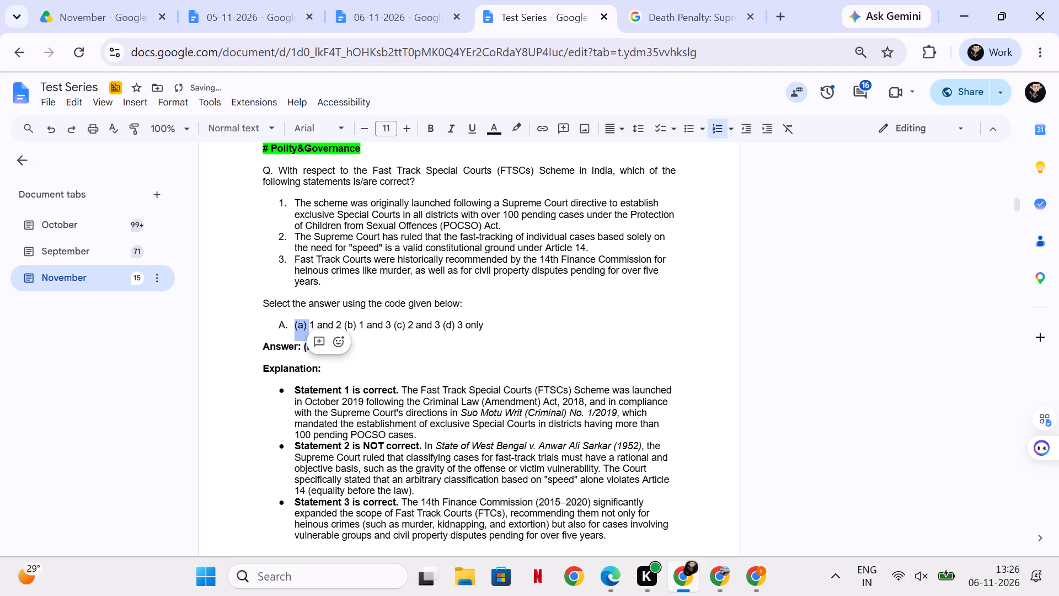
key(shift+BackSpace)
Move "1 and 3" onto its own lettered item B, deleting the inline "(b)" marker.
key(Right)
key(Right)
key(Right)
key(Right)
key(Right)
key(Right)
key(Right)
key(Right)
key(Right)
key(Left)
key(Left)
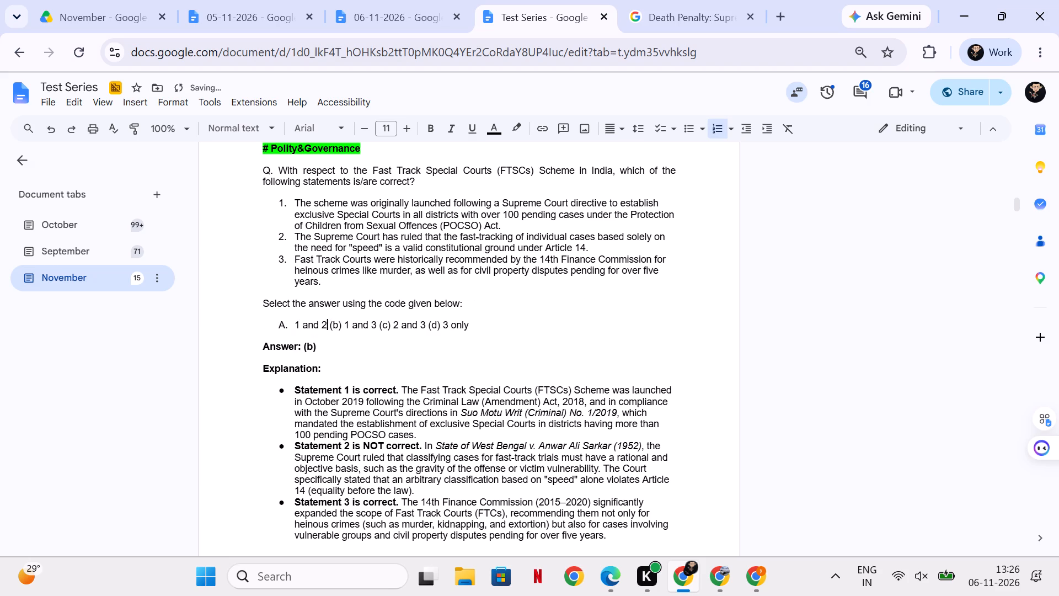
key(ctrl+shift+Right)
key(ctrl+shift+Right)
key(ctrl+shift+Right)
key(ctrl+shift+Right)
key(BackSpace)
key(Return)
Move "2 and 3" onto its own lettered item C, deleting the inline "(c)" marker.
key(Right)
key(Right)
key(Right)
key(Right)
key(Right)
key(Right)
key(Right)
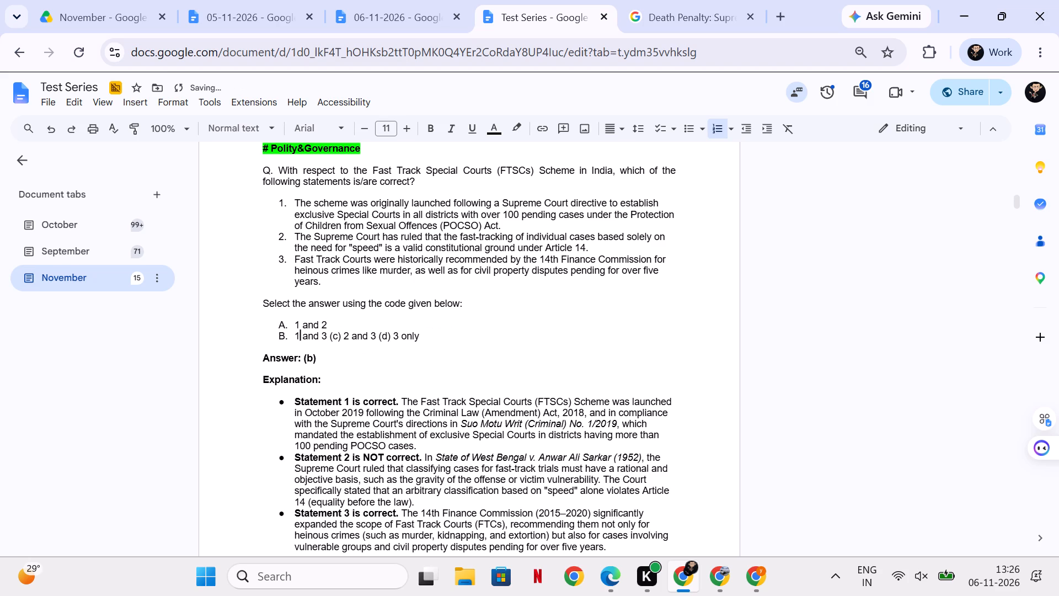
key(ctrl+shift+Right)
key(ctrl+shift+Right)
key(ctrl+shift+Right)
key(ctrl+shift+Right)
key(BackSpace)
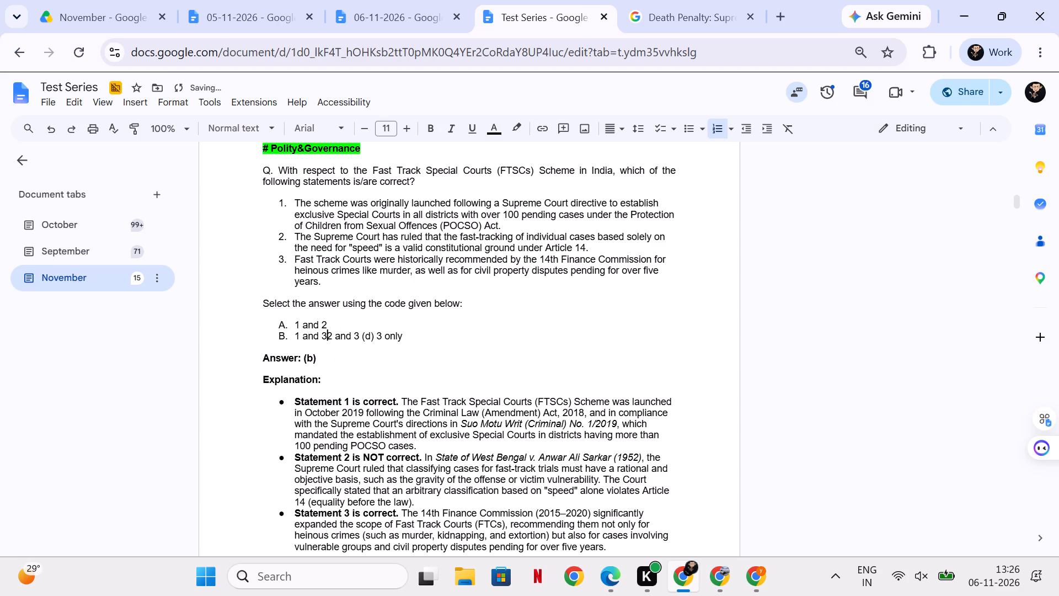
key(Return)
Move "3 only" onto its own lettered item D, deleting the inline "(d)" marker.
key(Right)
key(Right)
key(Right)
key(Right)
key(Right)
key(Right)
key(Right)
key(ctrl+shift+Right)
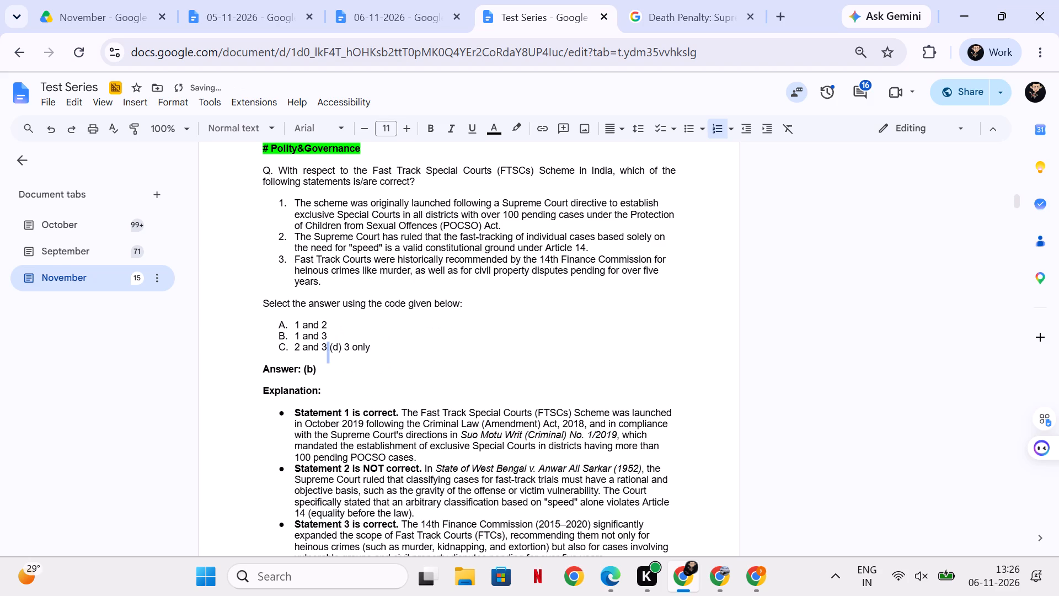
key(ctrl+shift+Right)
key(ctrl+shift+Right)
key(ctrl+shift+Right)
key(BackSpace)
key(Return)
Reword the answer line below the options as "Ans: B".
key(Down)
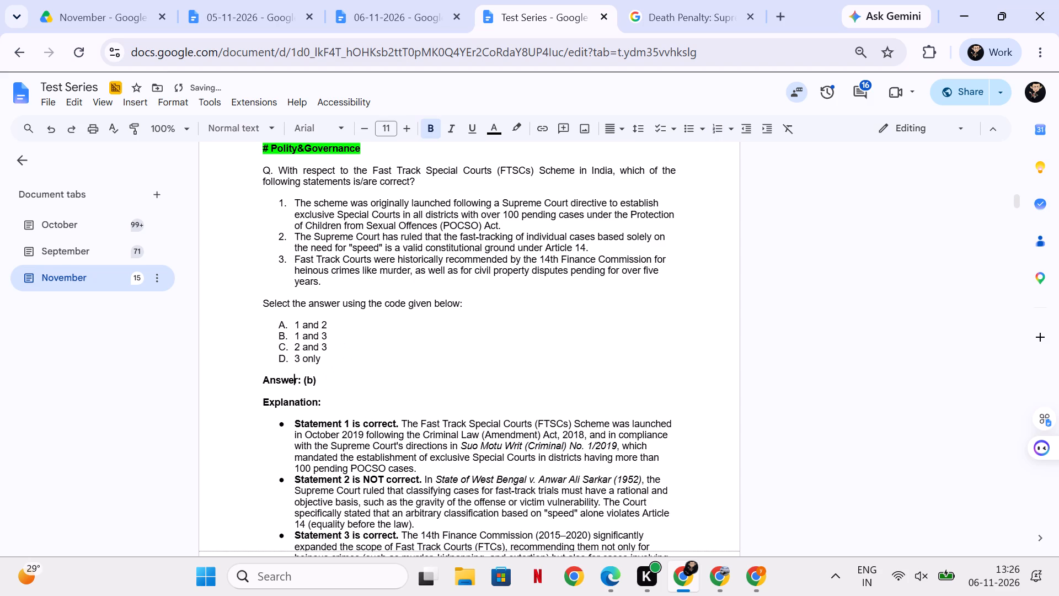
key(Right)
key(BackSpace)
key(BackSpace)
key(BackSpace)
key(Right)
key(Right)
key(ctrl+shift+Right)
key(ctrl+shift+Right)
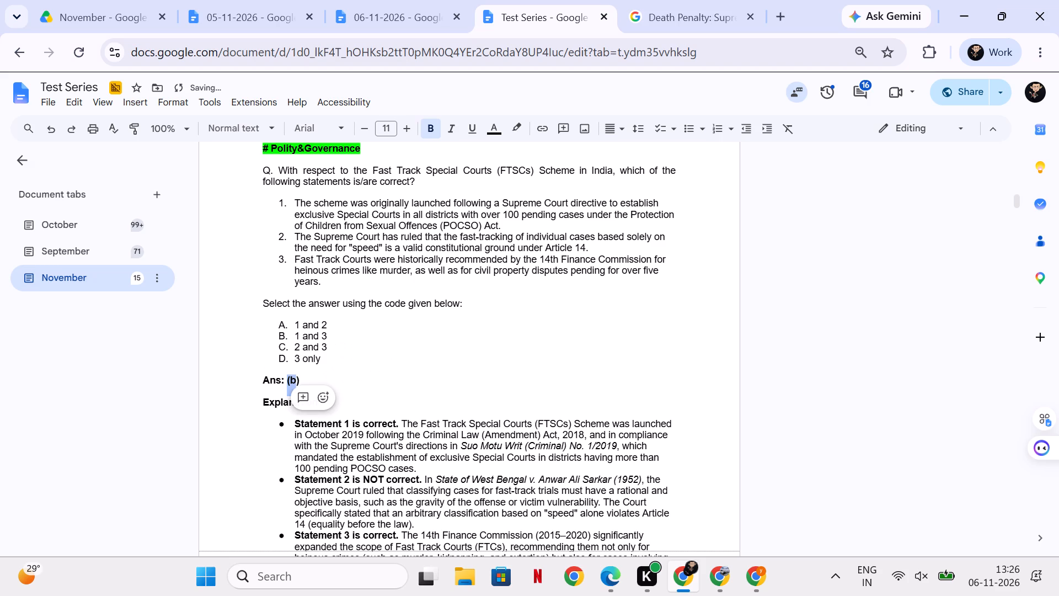
key(ctrl+shift+Right)
Shorten the "Explanation:" heading to "Exp:".
key(Down)
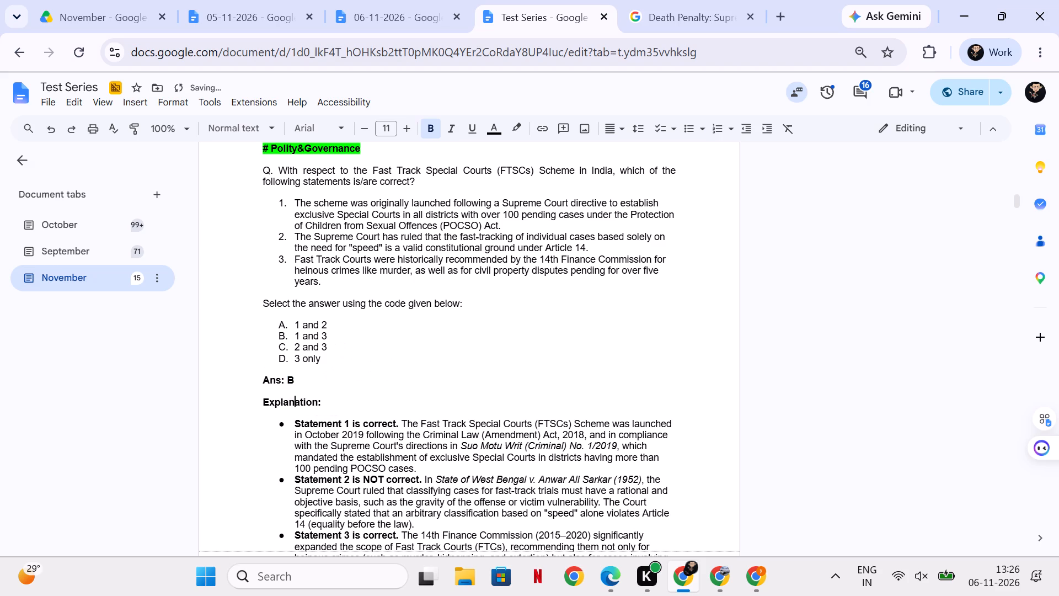
key(Left)
key(Left)
key(Left)
key(ctrl+shift+Right)
key(ctrl+shift+Right)
key(ctrl+shift+Left)
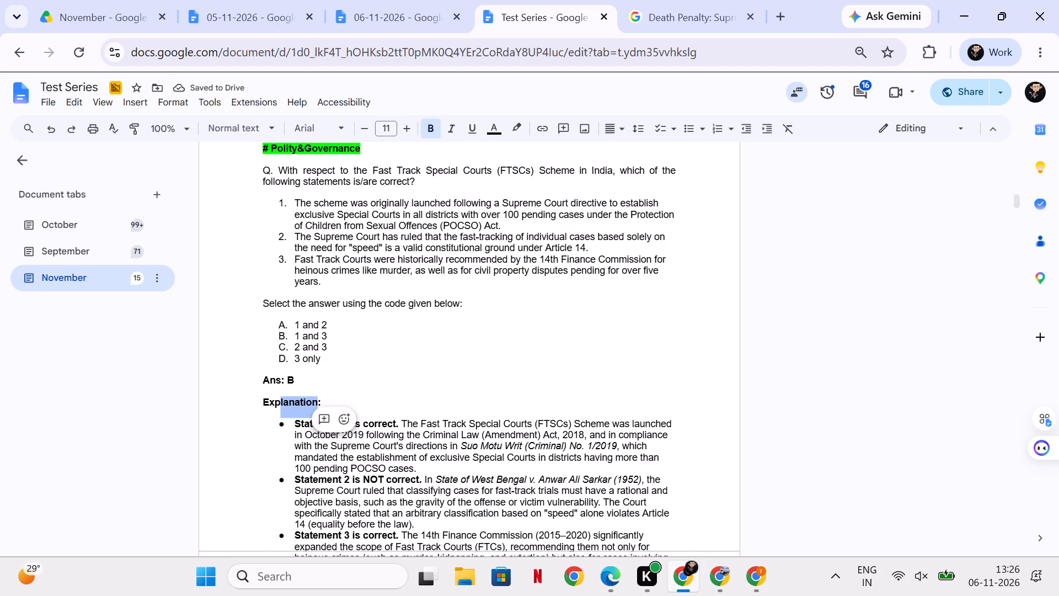
key(BackSpace)
Delete "Statement 1 is correct." from the first explanation bullet's start and end the bullet with bold "Hence, statement 1 is correct.".
scroll(466, 302, down, 1)
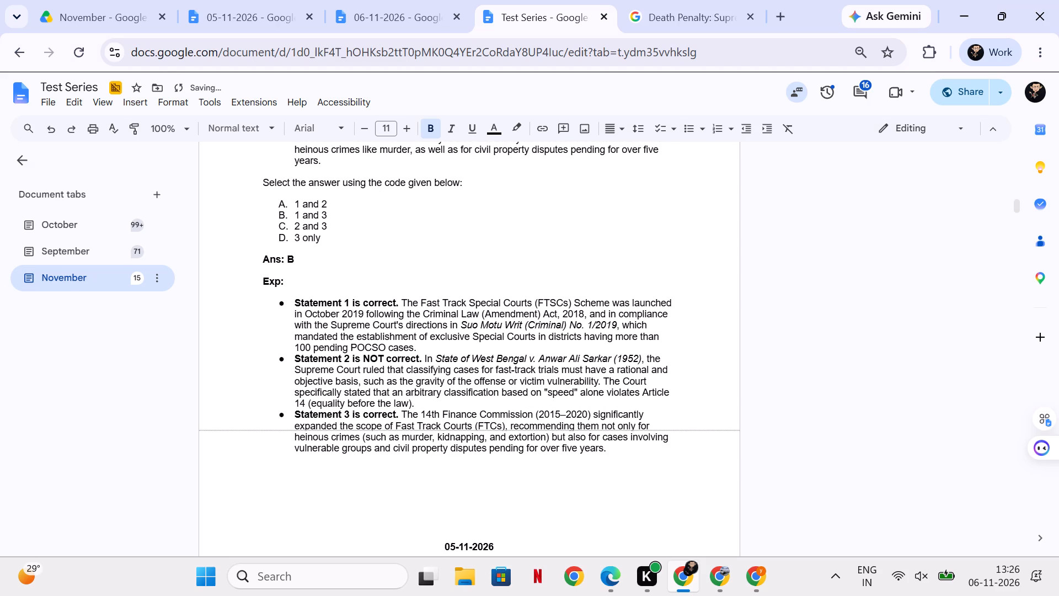
drag(292, 300, 400, 299)
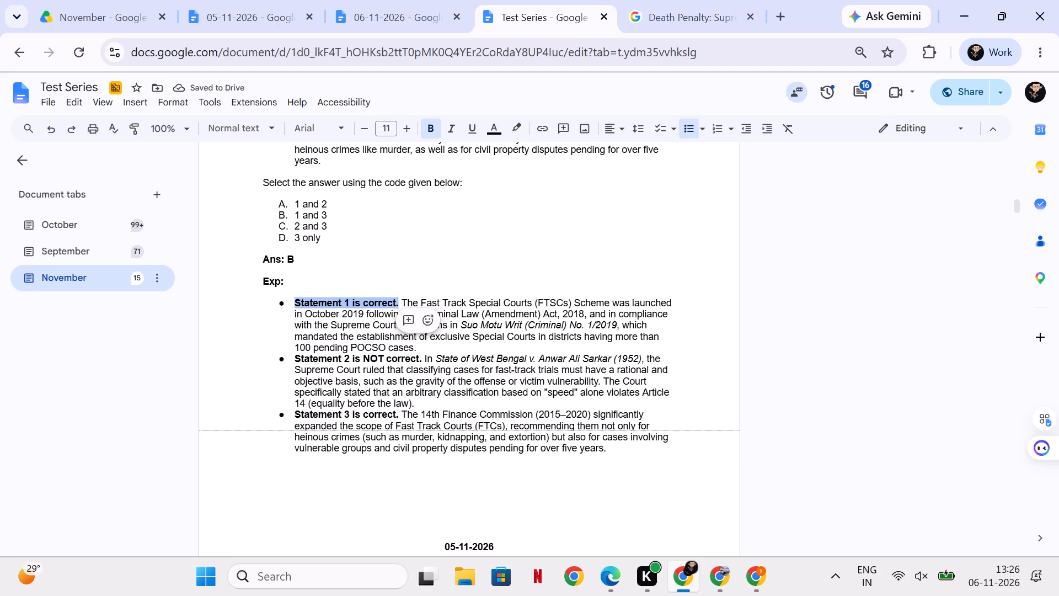
key(BackSpace)
click(406, 343)
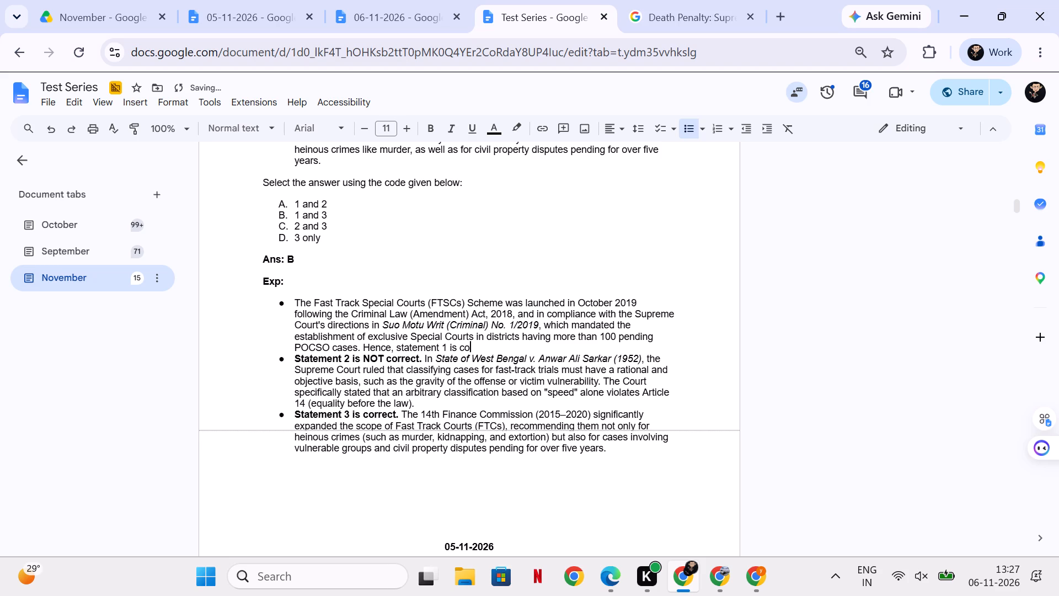
key(BackSpace)
key(period)
key(ctrl+shift+Left)
key(ctrl+shift+Left)
key(ctrl+shift+Left)
key(ctrl+shift+Left)
key(ctrl+shift+Left)
key(ctrl+shift+Left)
key(ctrl+shift+Left)
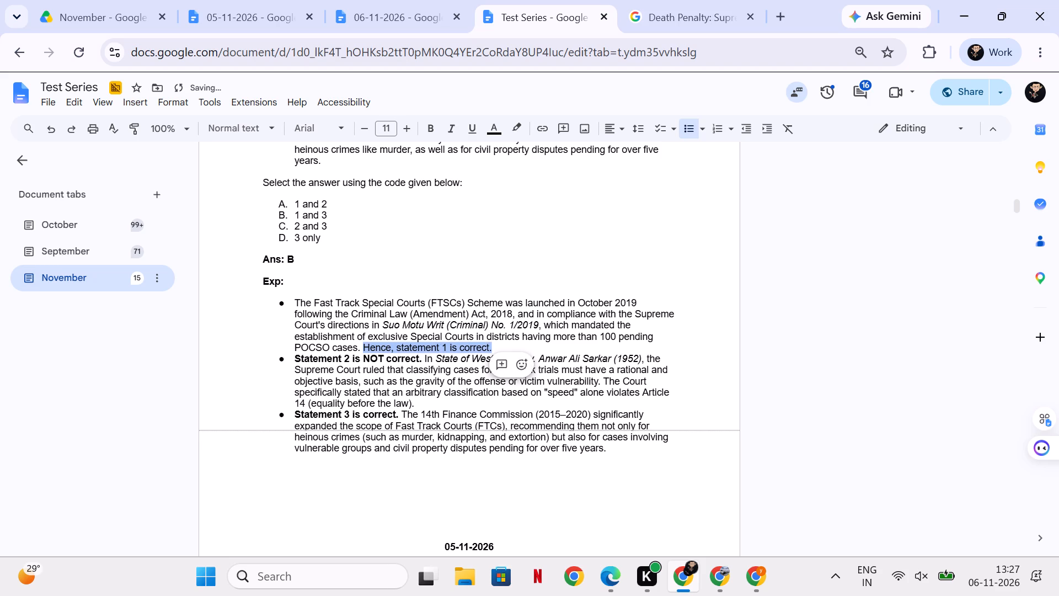
key(ctrl+b)
Delete the second bullet's opening verdict and end it with a copy of the bold closing sentence, reworded "Hence, statement 2 is not correct.".
key(ctrl+c)
key(Down)
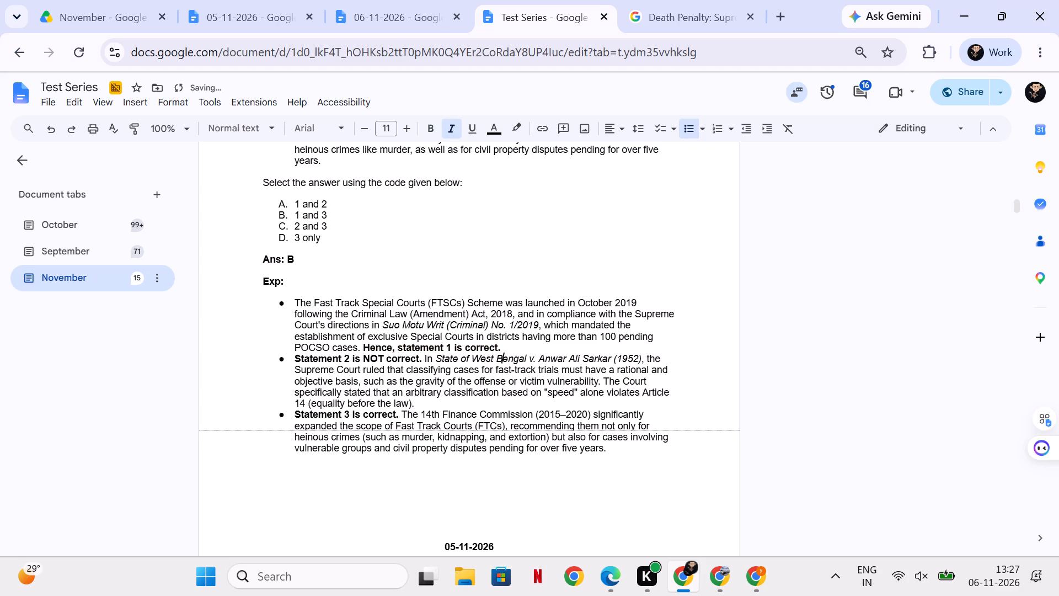
drag(292, 358, 435, 360)
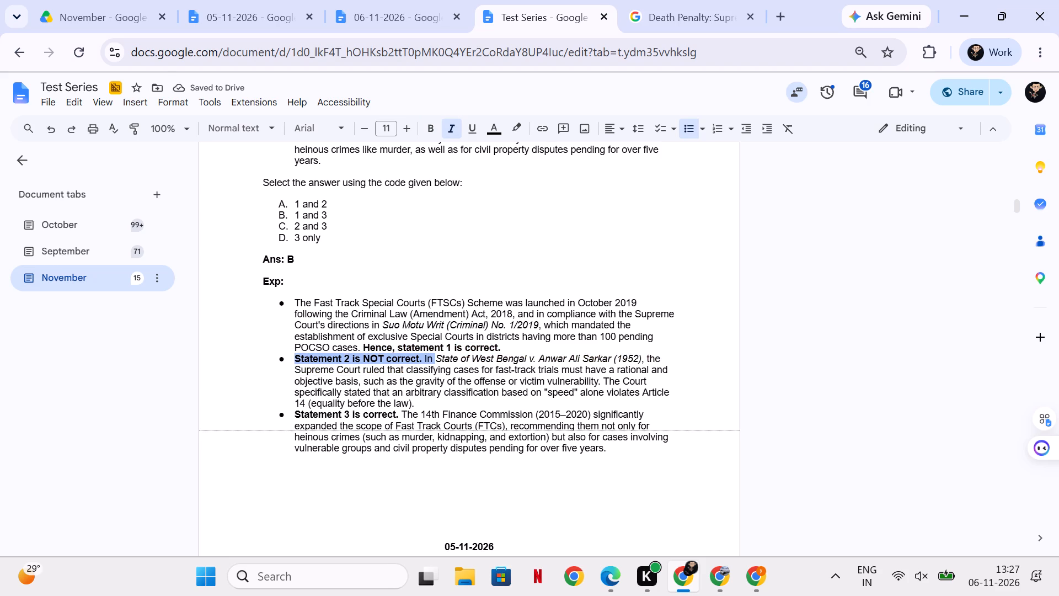
drag(435, 360, 423, 363)
key(BackSpace)
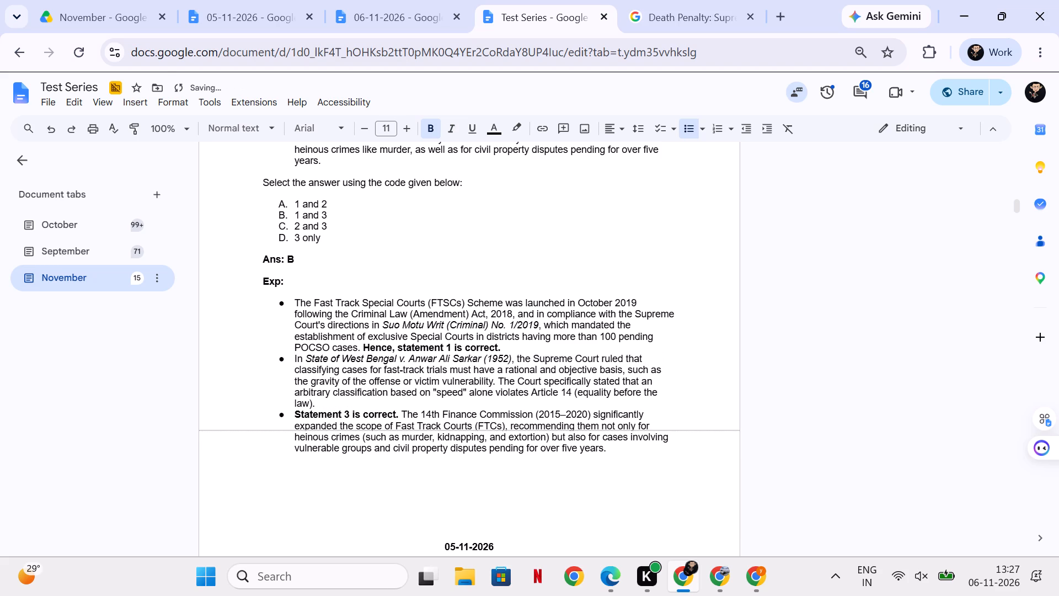
click(406, 402)
key(space)
key(ctrl+v)
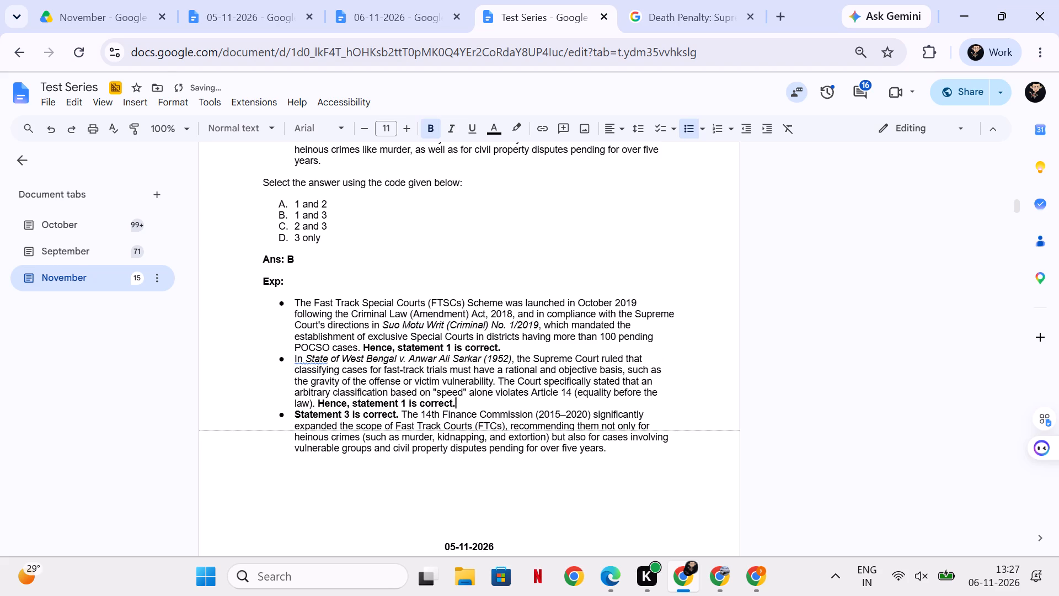
drag(400, 403, 407, 403)
text(2)
key(space)
key(Right)
key(Right)
key(Right)
key(Right)
text(not)
key(space)
Delete the third bullet's opening verdict and end it with the copied bold closing sentence, renumbered "Hence, statement 3 is correct.".
drag(399, 414, 284, 430)
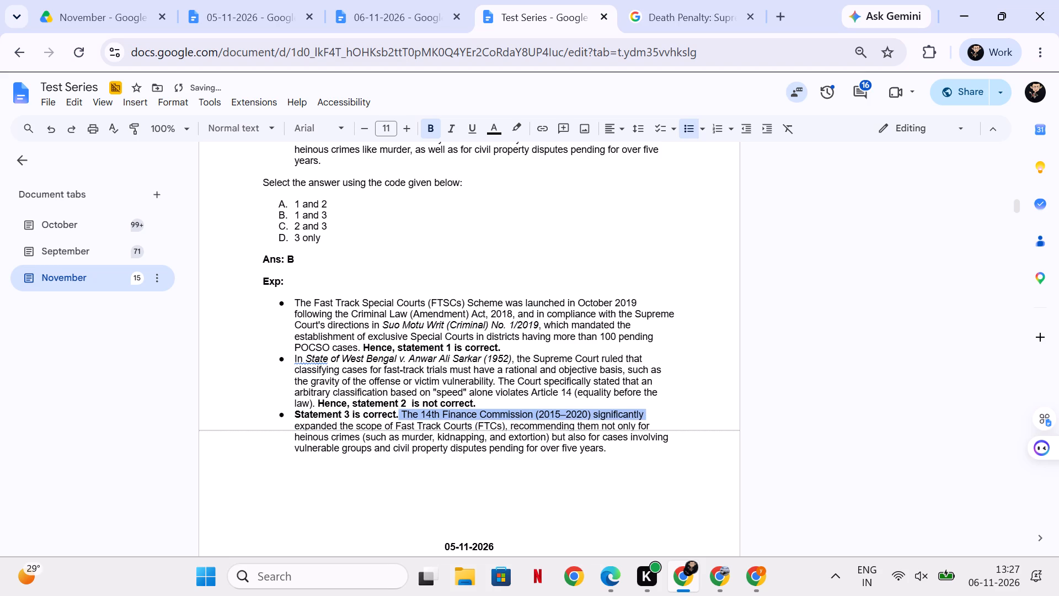
drag(284, 430, 290, 416)
key(BackSpace)
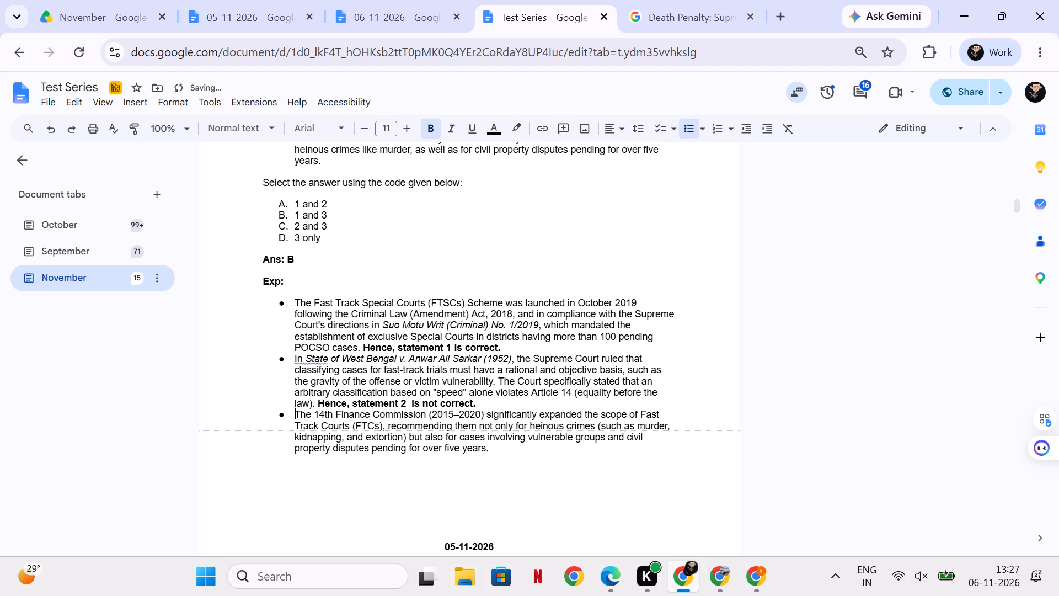
click(500, 443)
key(space)
key(ctrl+v)
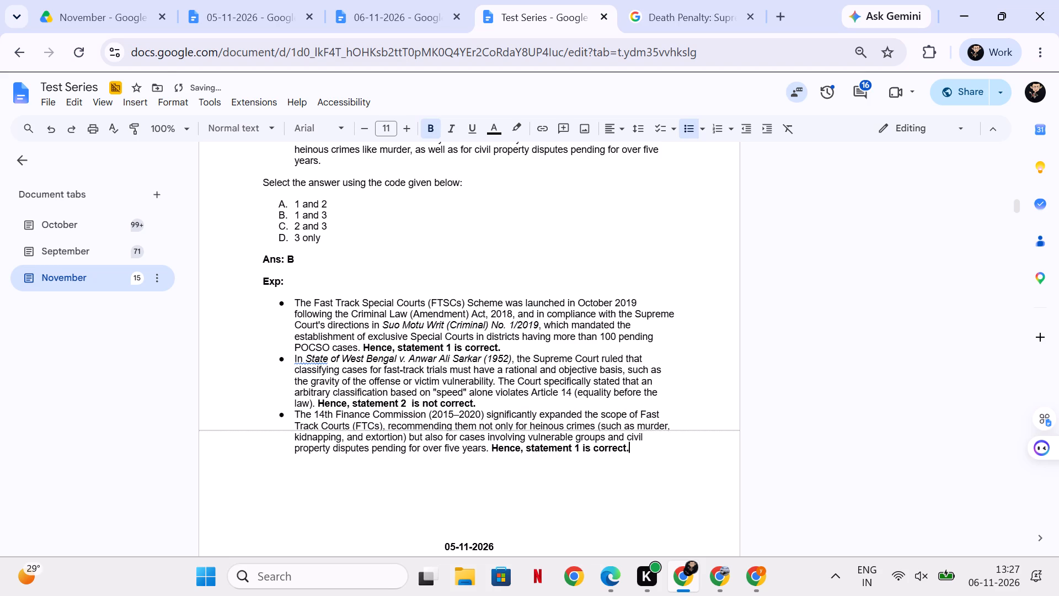
click(576, 445)
key(3)
click(596, 451)
Add the bold line "Hence, option B is correct." outside the bulleted list, below the third explanation bullet.
click(643, 449)
key(Return)
key(Return)
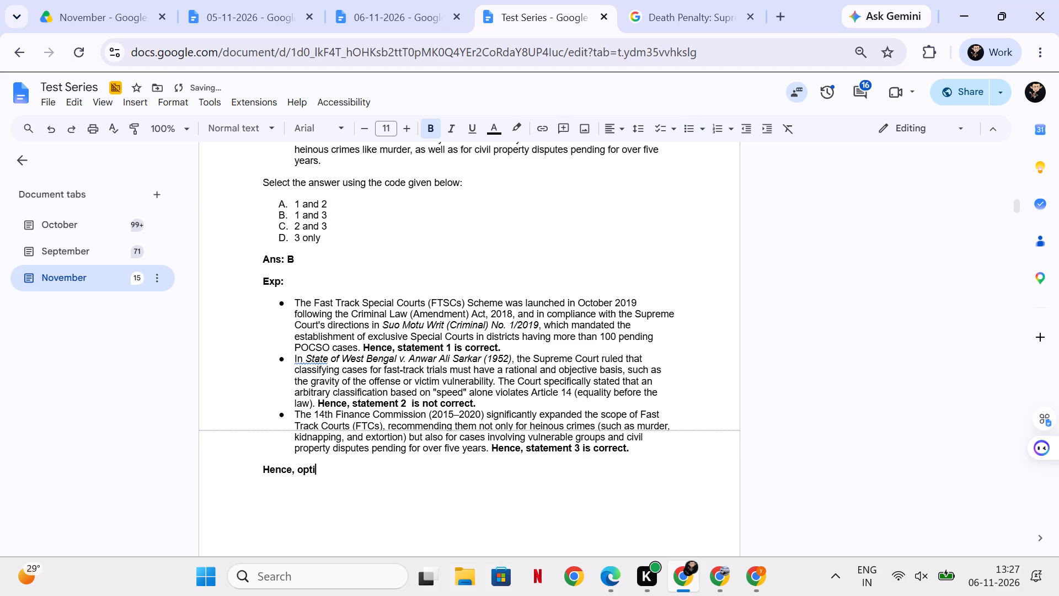
key(BackSpace)
key(BackSpace)
key(Return)
key(BackSpace)
key(BackSpace)
key(period)
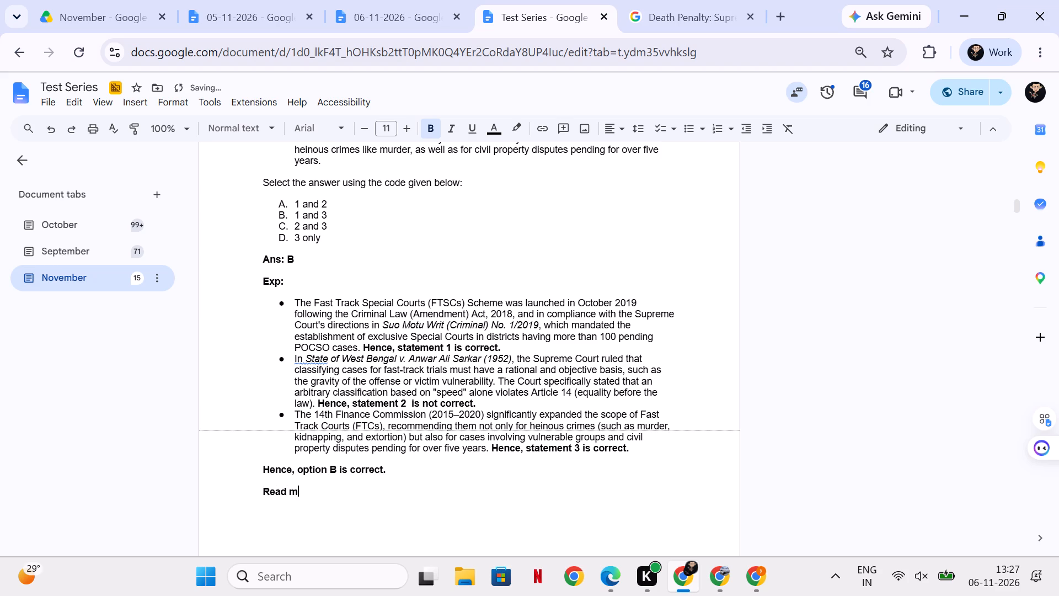
Add a "Read more" line below the option B conclusion, with ### on a new line.
key(Return)
text(###)
scroll(593, 378, up, 1)
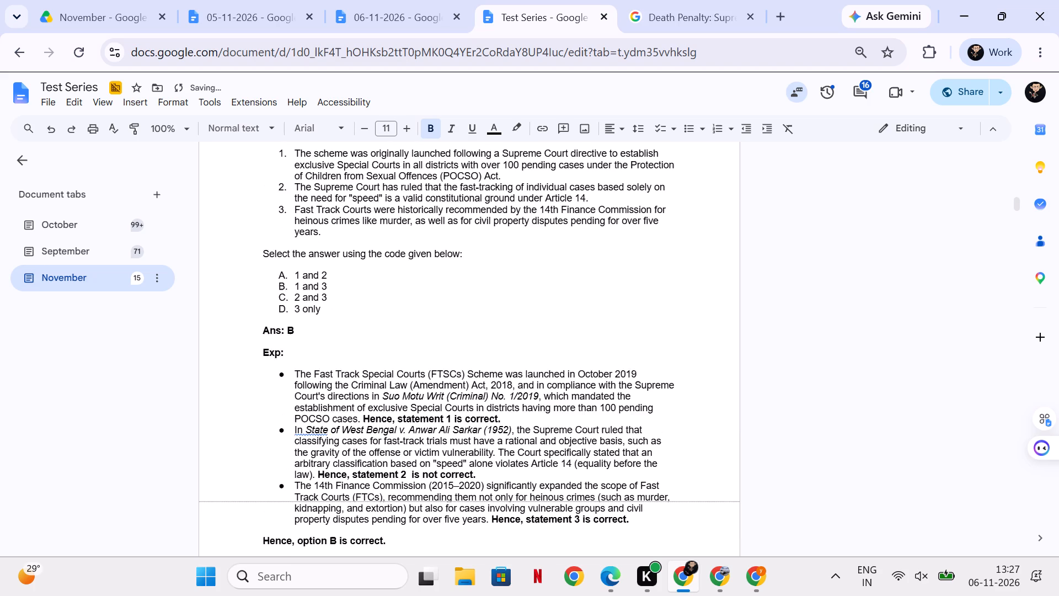
Set the paragraph spacing after to 0 pt for the whole Fast Track Special Courts question, from its opening line through ###.
scroll(570, 374, up, 1)
drag(253, 212, 329, 407)
scroll(284, 339, down, 3)
click(637, 132)
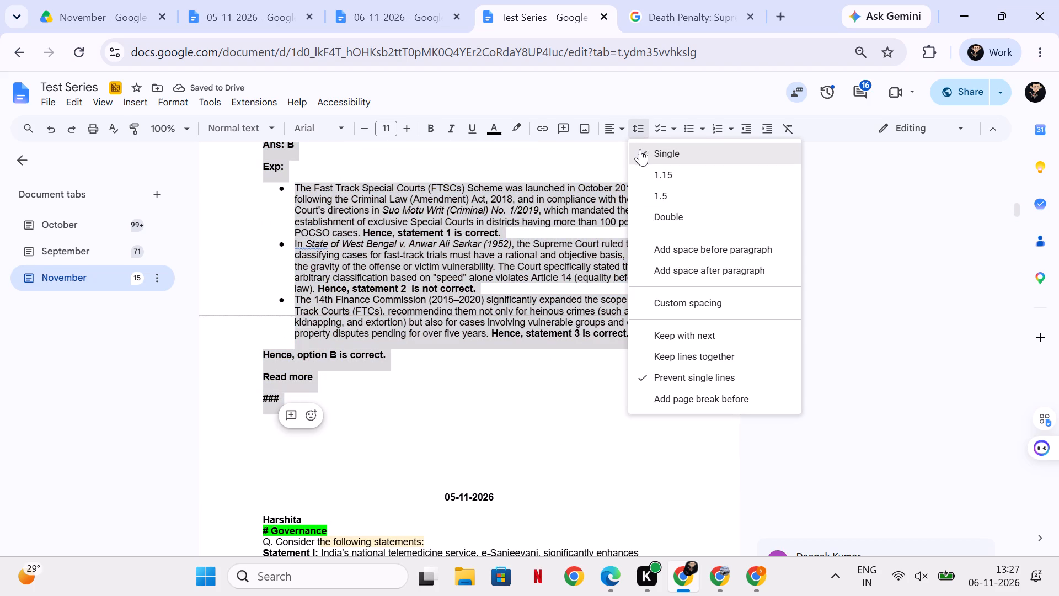
click(640, 149)
click(652, 310)
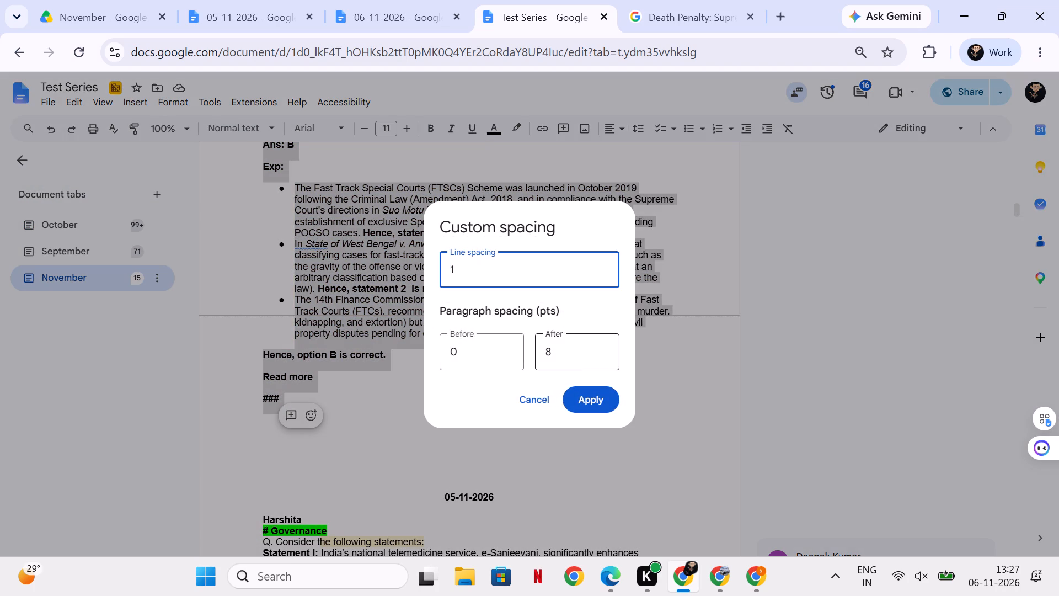
drag(568, 355, 535, 358)
key(0)
click(590, 397)
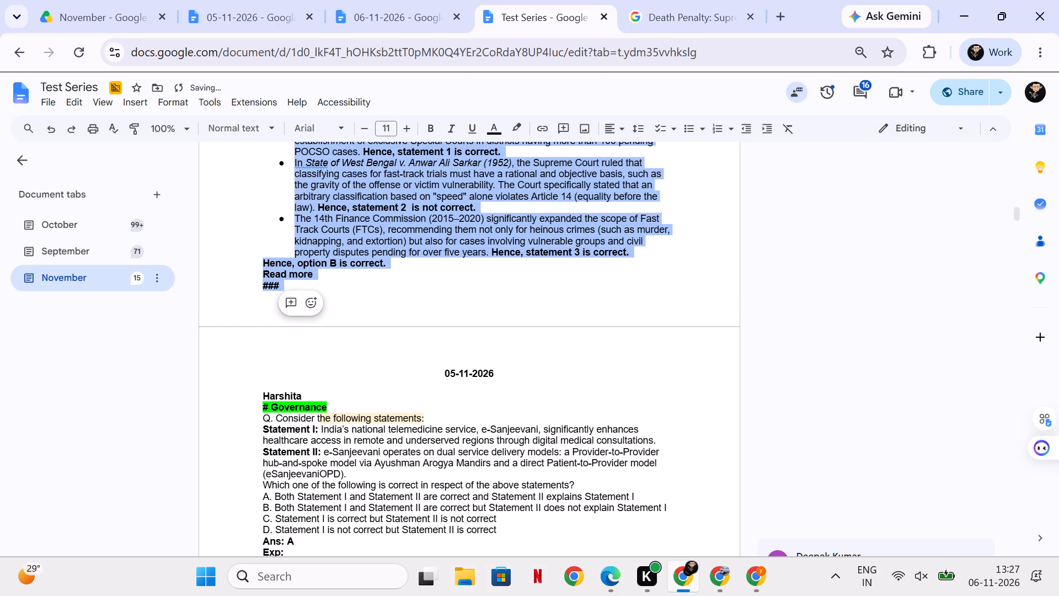
Justify the text of the whole Fast Track Special Courts question, including its options and explanation.
click(606, 139)
double_click(611, 117)
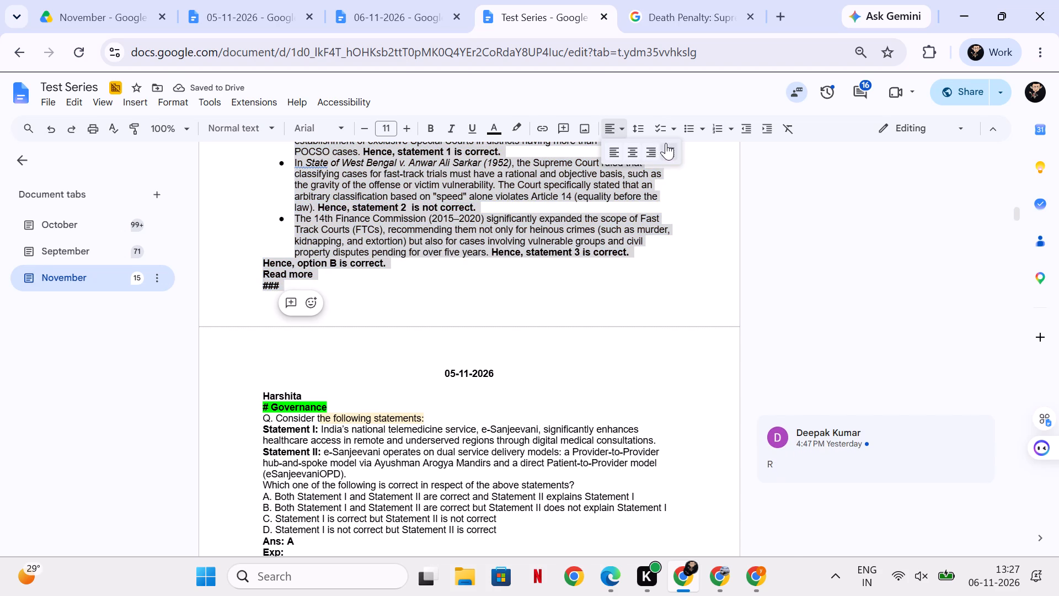
click(666, 143)
scroll(662, 177, up, 3)
click(368, 321)
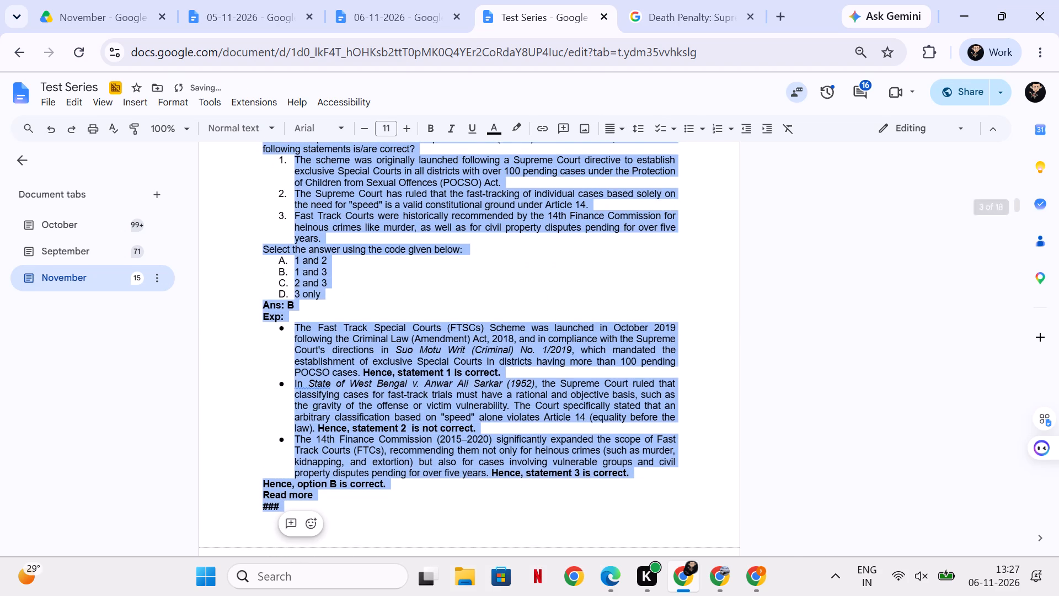
scroll(368, 321, up, 1)
scroll(368, 321, down, 2)
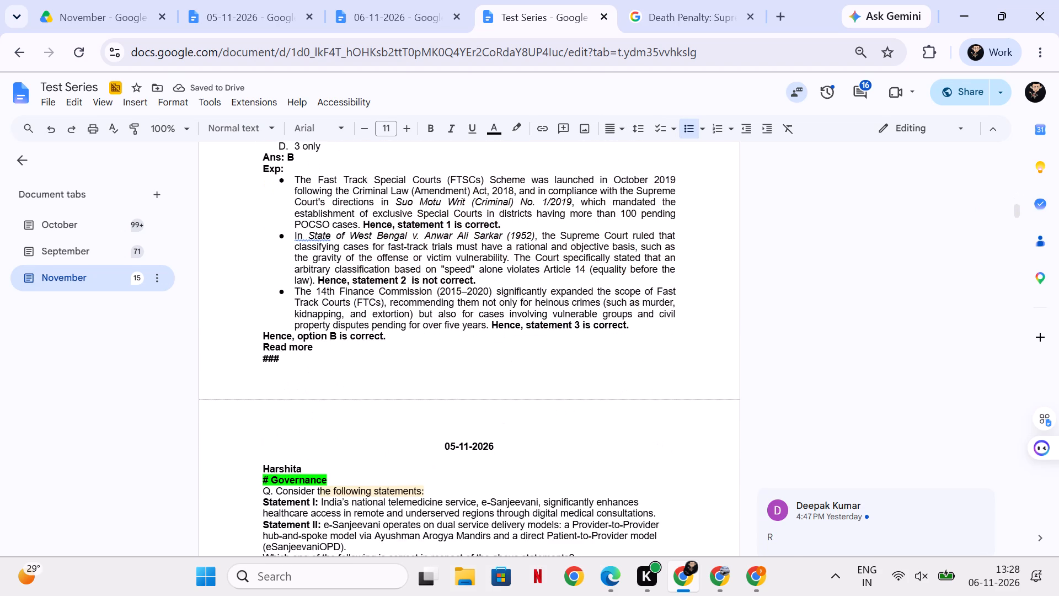
Complete the line as "Read more:" followed by the heading "Fast Track Special Courts Scheme Extended Till 2031" copied from the 06-11-2026 document.
click(341, 346)
key(shift+colon)
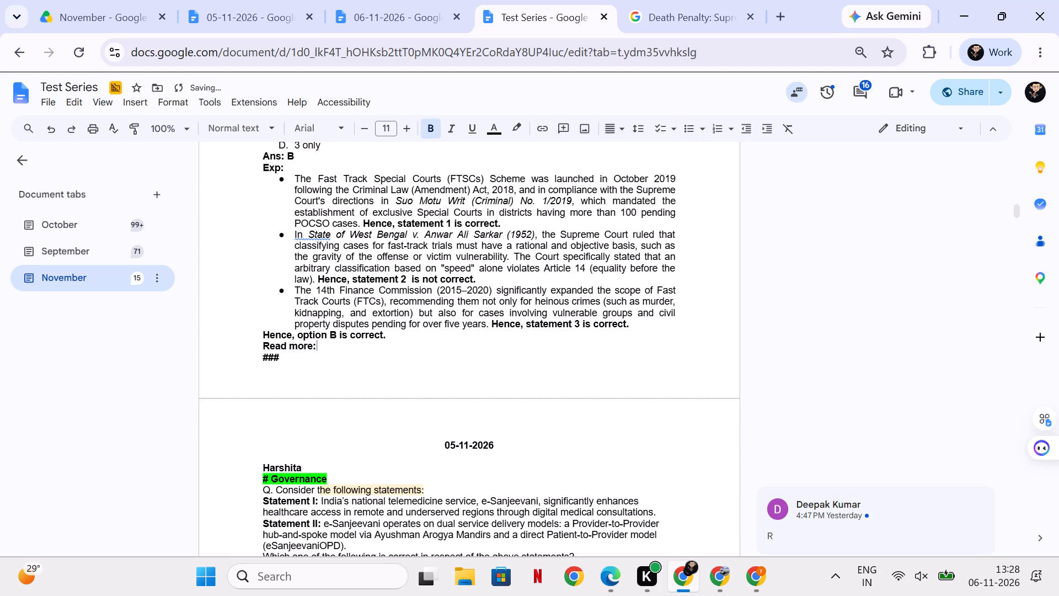
click(318, 0)
click(350, 0)
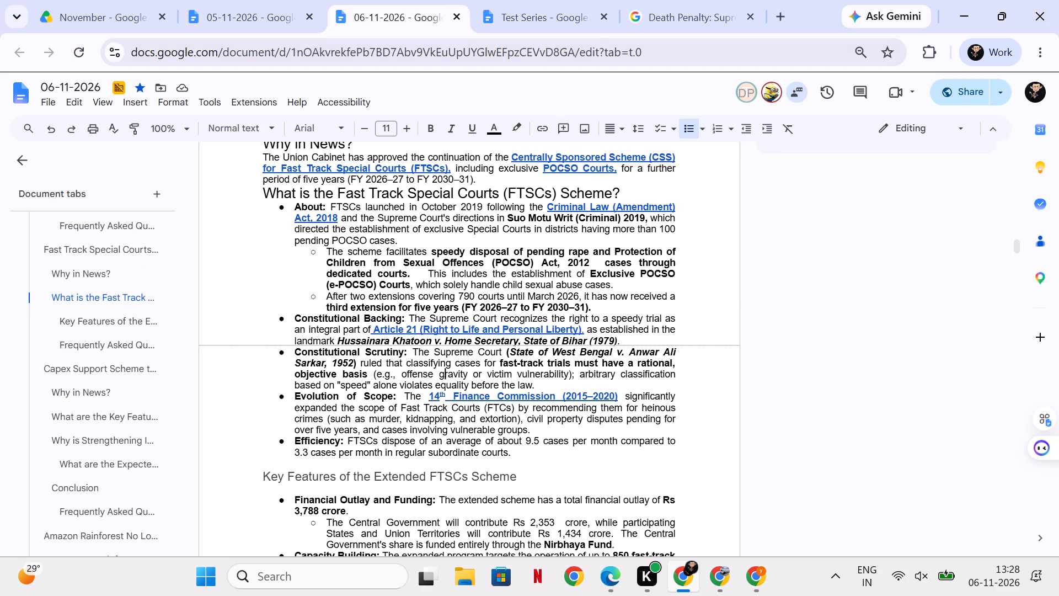
scroll(357, 270, up, 1)
triple_click(335, 224)
key(ctrl+c)
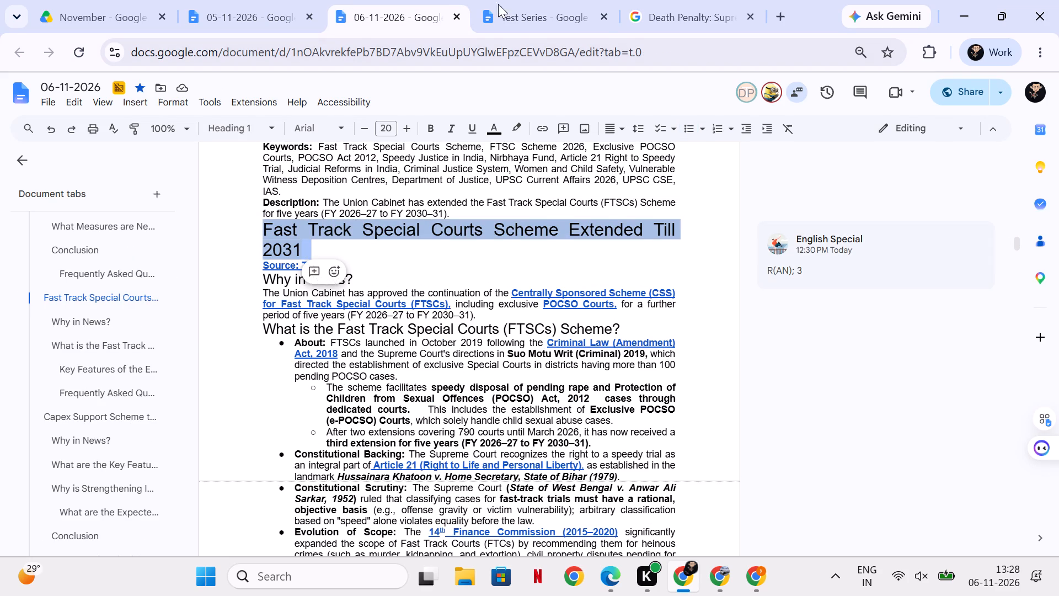
click(539, 0)
key(ctrl+shift+v)
key(BackSpace)
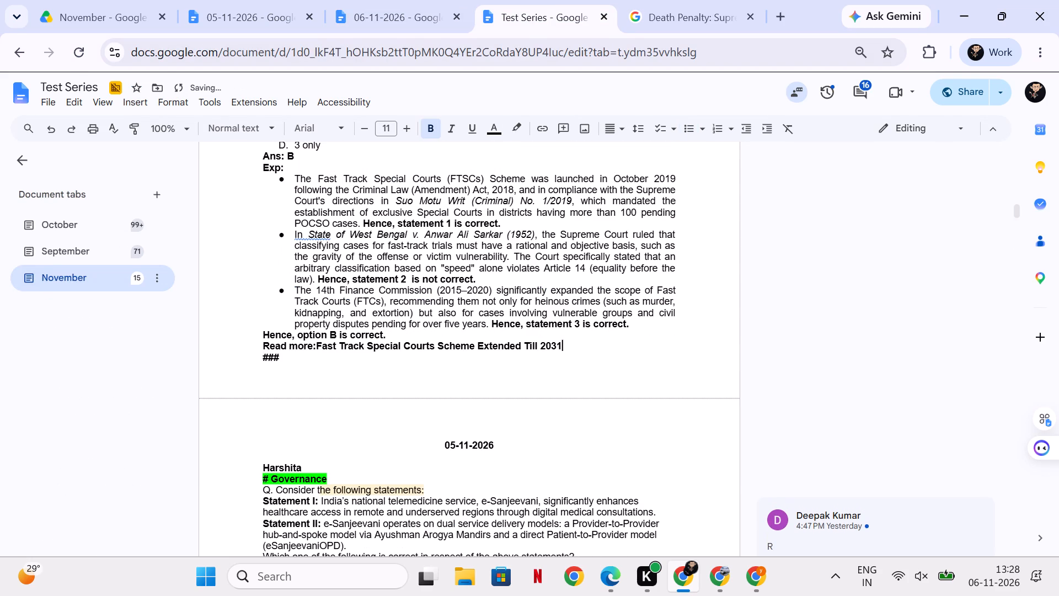
Highlight the full "Read more:" line with the Fast Track Special Courts title in yellow.
key(ctrl+shift+Left)
key(ctrl+shift+Left)
key(ctrl+shift+Left)
key(ctrl+shift+Left)
key(ctrl+shift+Left)
key(ctrl+shift+Left)
key(ctrl+shift+Left)
key(ctrl+shift+Left)
key(ctrl+shift+Left)
key(ctrl+shift+Left)
key(ctrl+shift+Left)
key(ctrl+shift+Left)
key(ctrl+shift+Left)
key(ctrl+shift+Left)
key(ctrl+shift+Right)
key(ctrl+shift+Right)
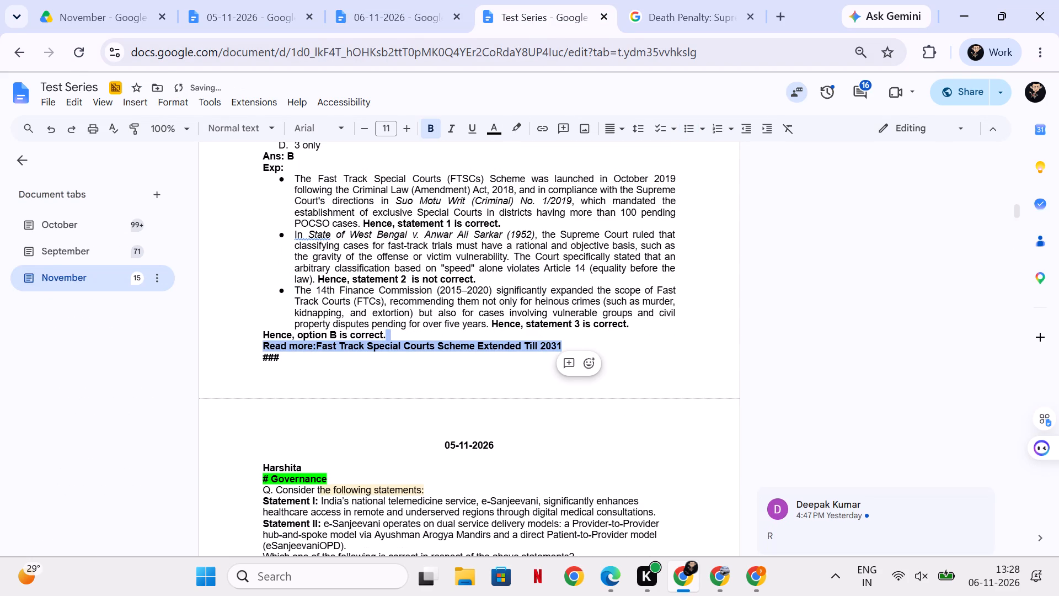
key(ctrl+shift+Right)
click(524, 129)
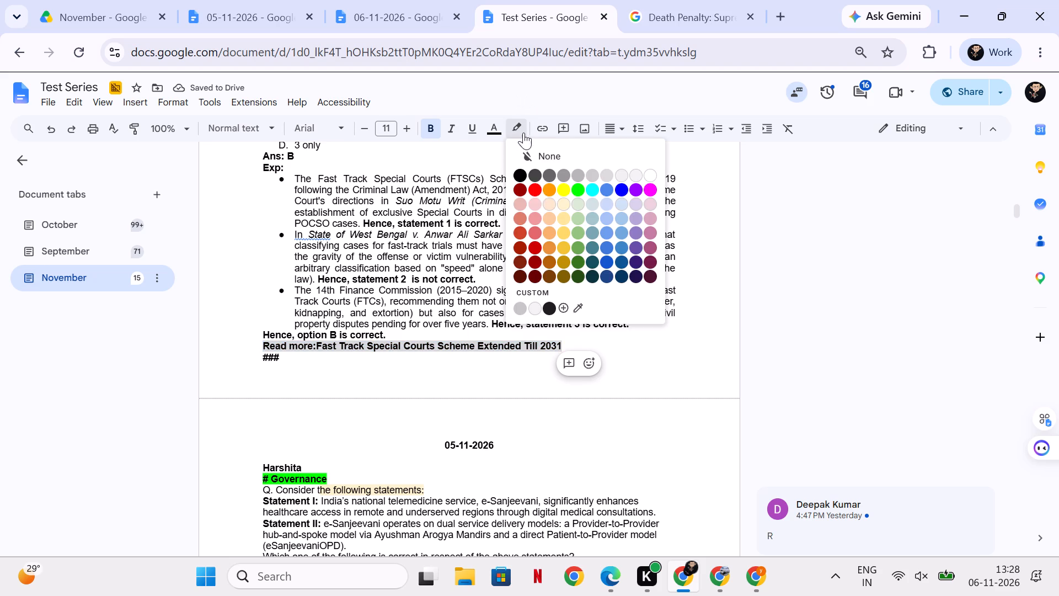
click(561, 191)
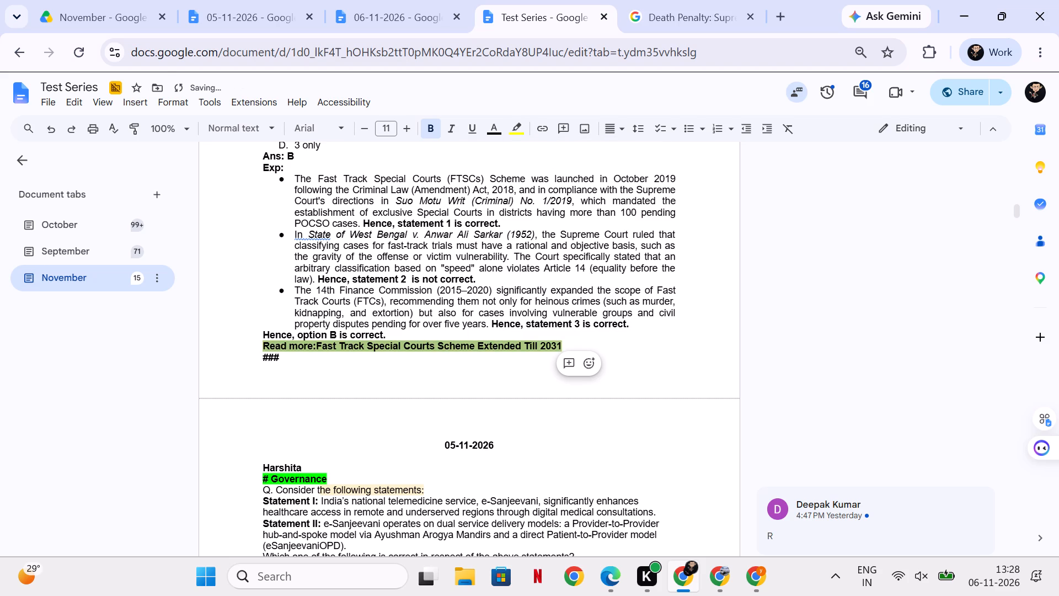
Accept the suggested wording "In the State" in the second explanation bullet and italicise "State" with the rest of the case name.
click(313, 234)
click(308, 217)
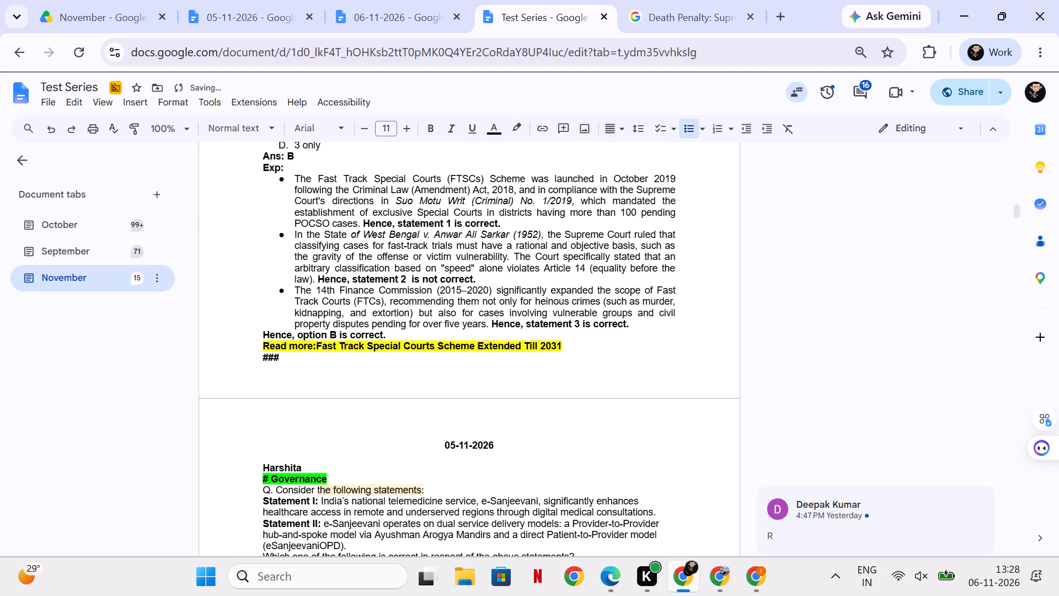
drag(324, 236, 457, 229)
click(450, 133)
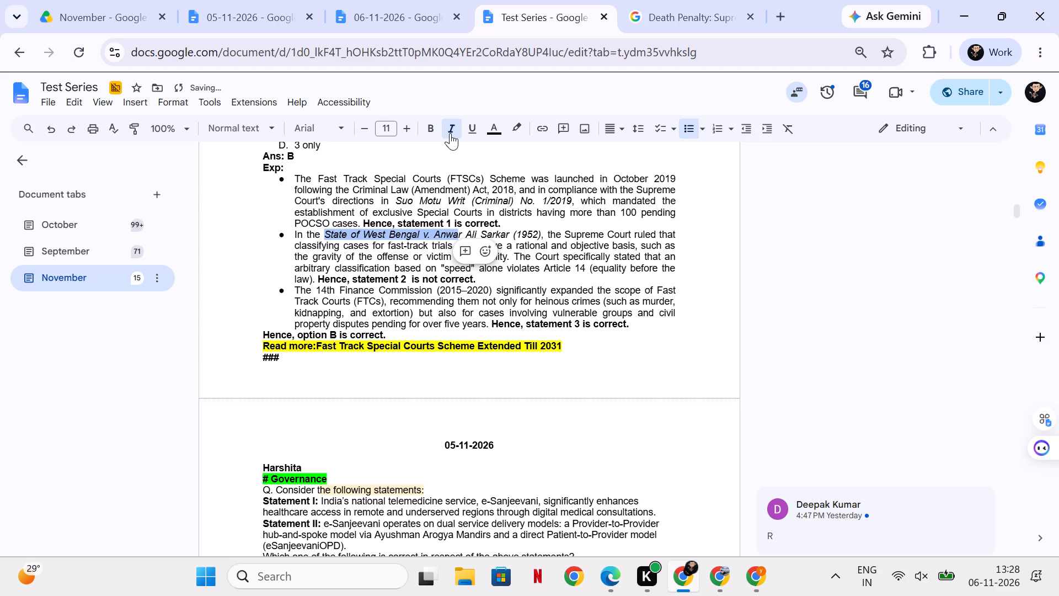
click(393, 254)
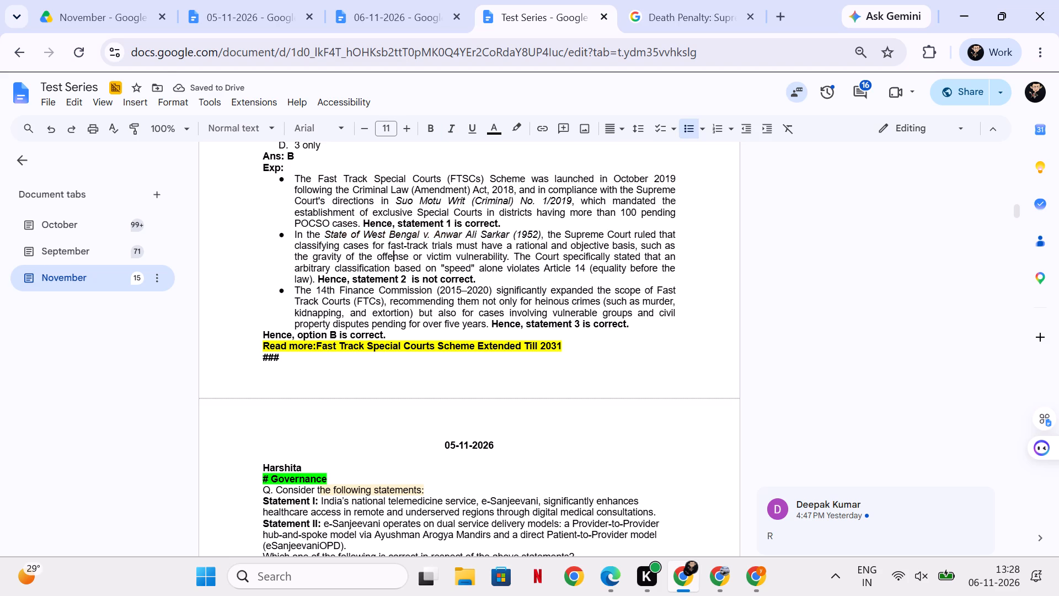
Look over the other 06-11-2026 questions in the November tab, including the VISTAR and VGF Scheme ones.
scroll(388, 267, up, 4)
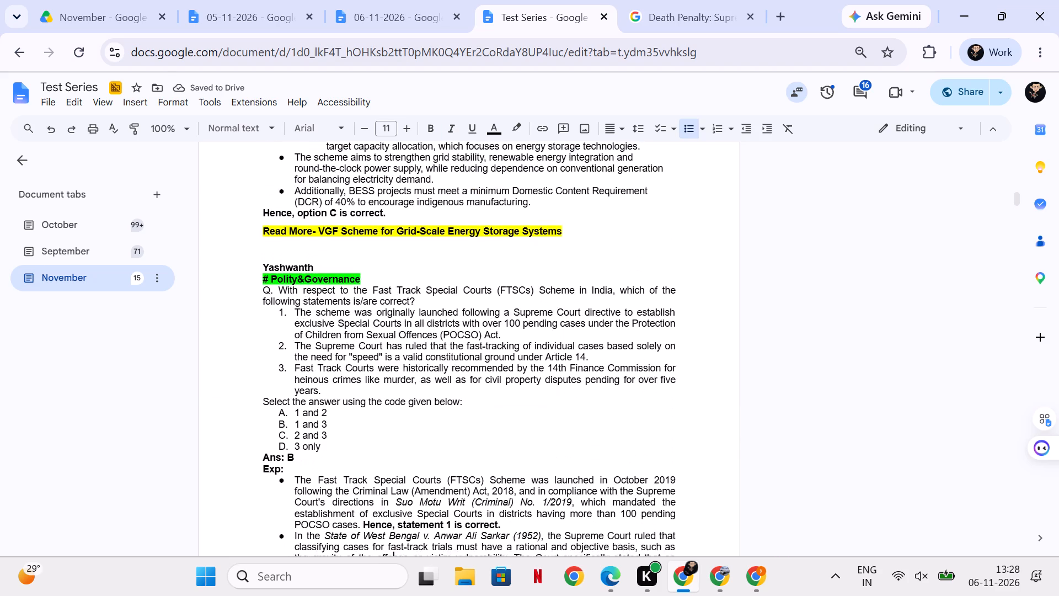
scroll(388, 267, up, 5)
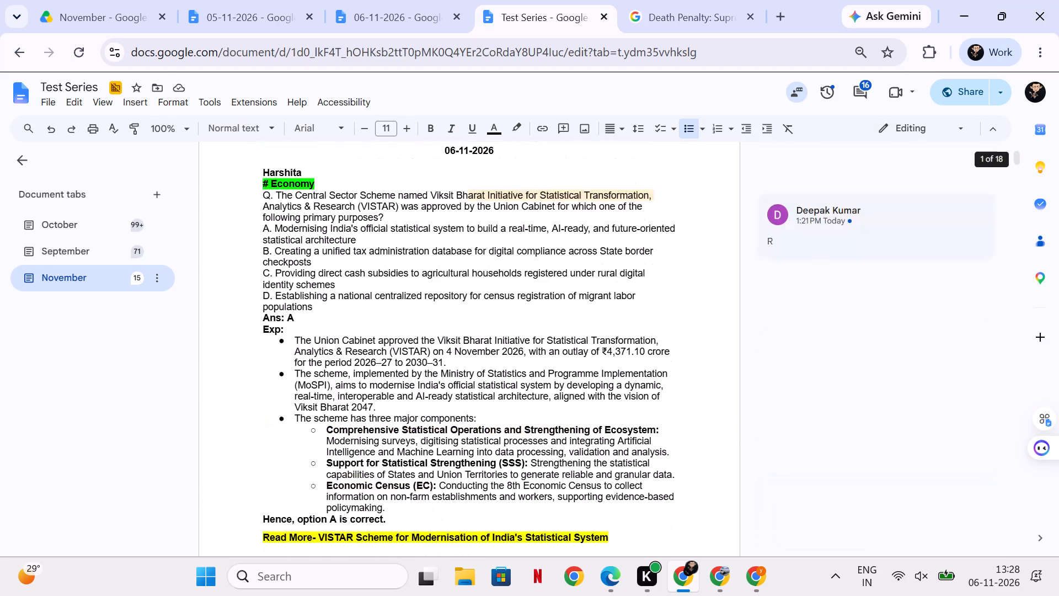
scroll(388, 267, up, 1)
scroll(388, 267, down, 5)
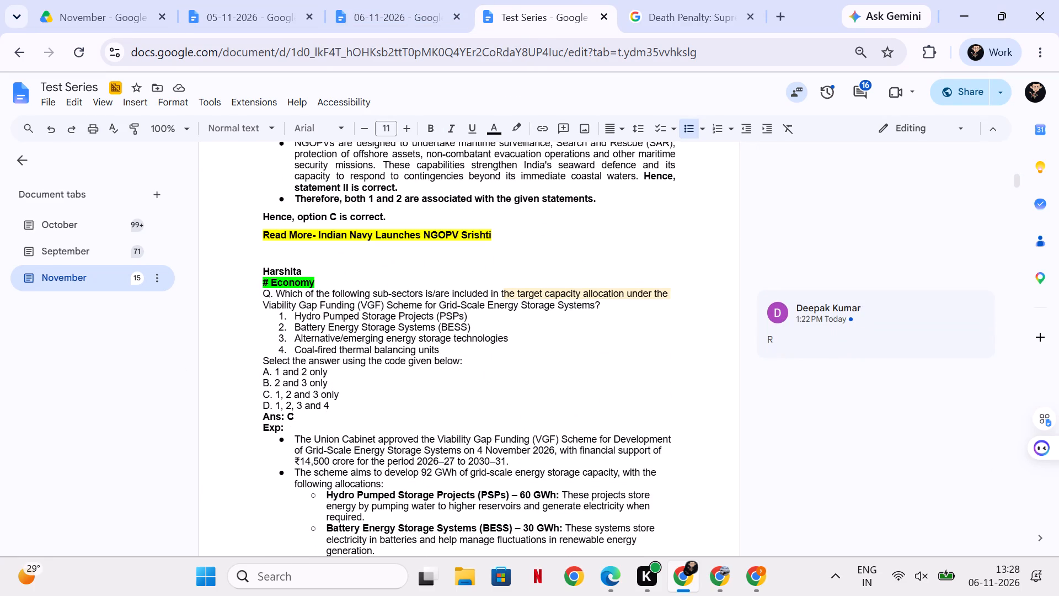
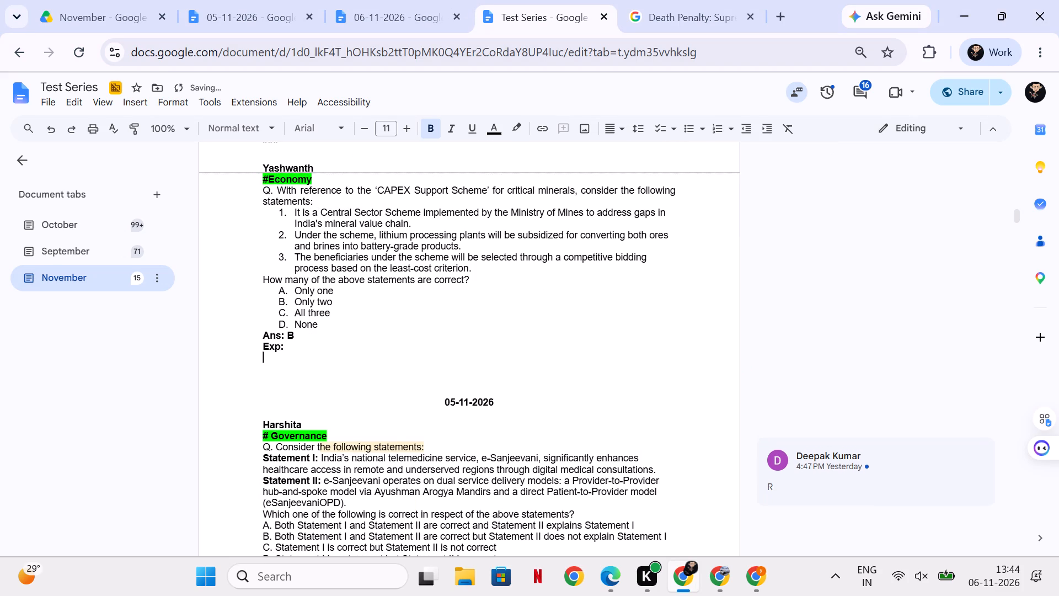
click(682, 124)
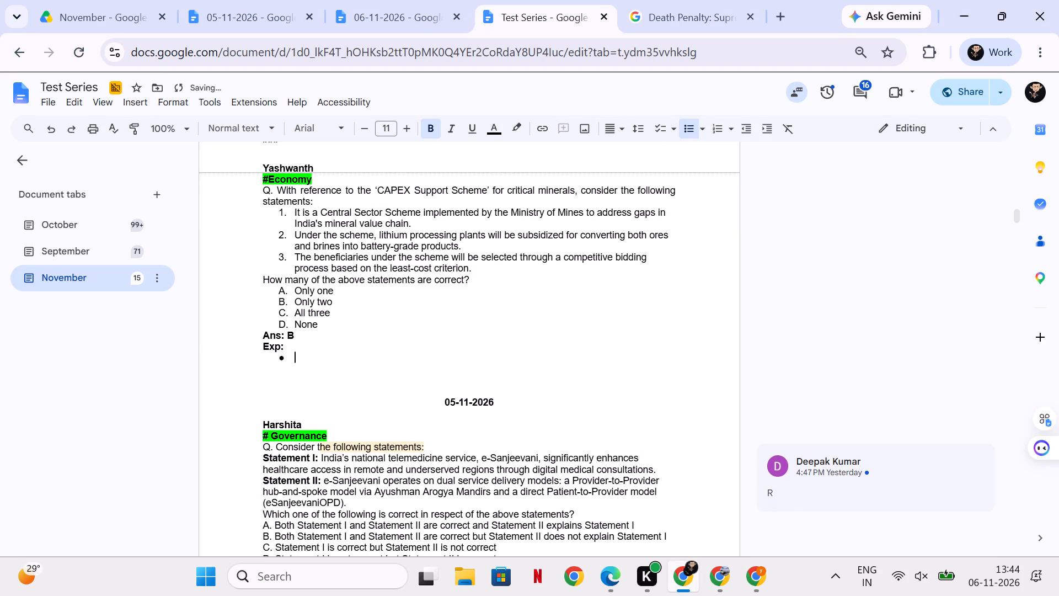
double_click(424, 133)
key(ctrl+v)
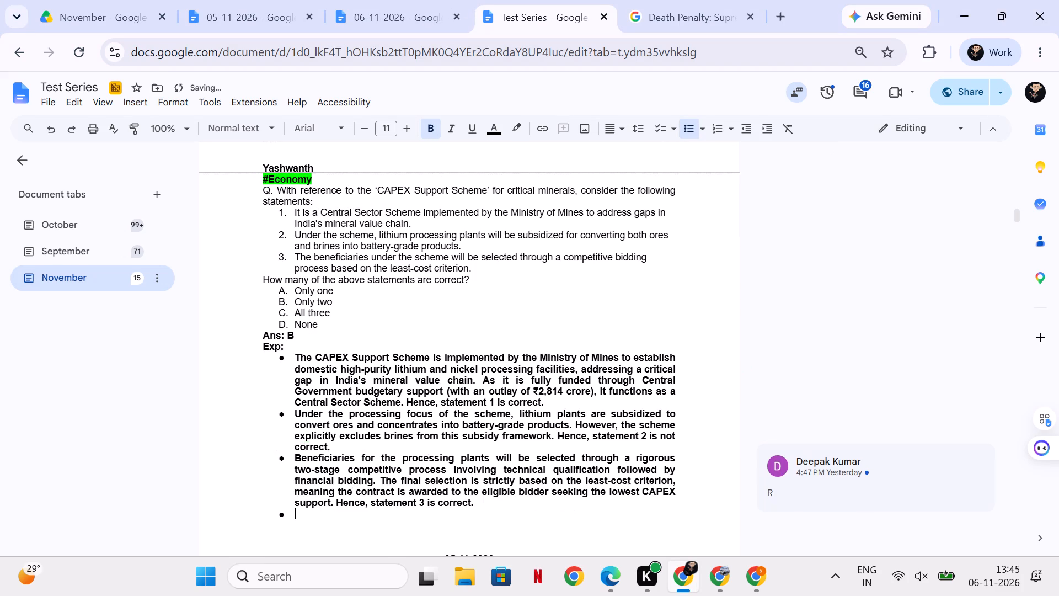
key(ctrl+z)
click(431, 121)
key(ctrl+v)
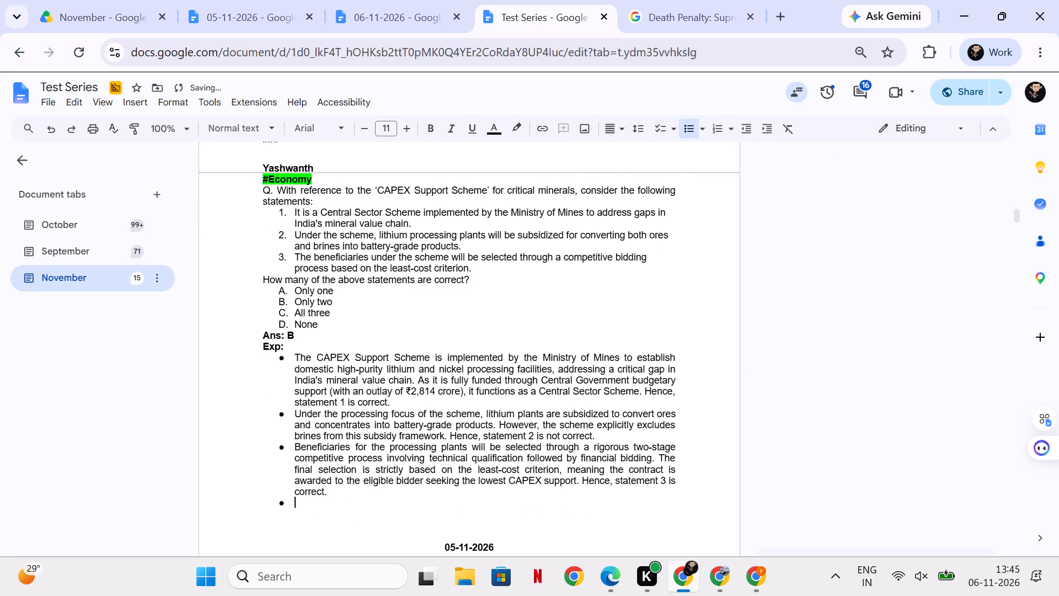
Make the closing "Hence, statement…" sentence of each of the three CAPEX explanation bullets bold.
drag(648, 390, 656, 404)
key(ctrl+b)
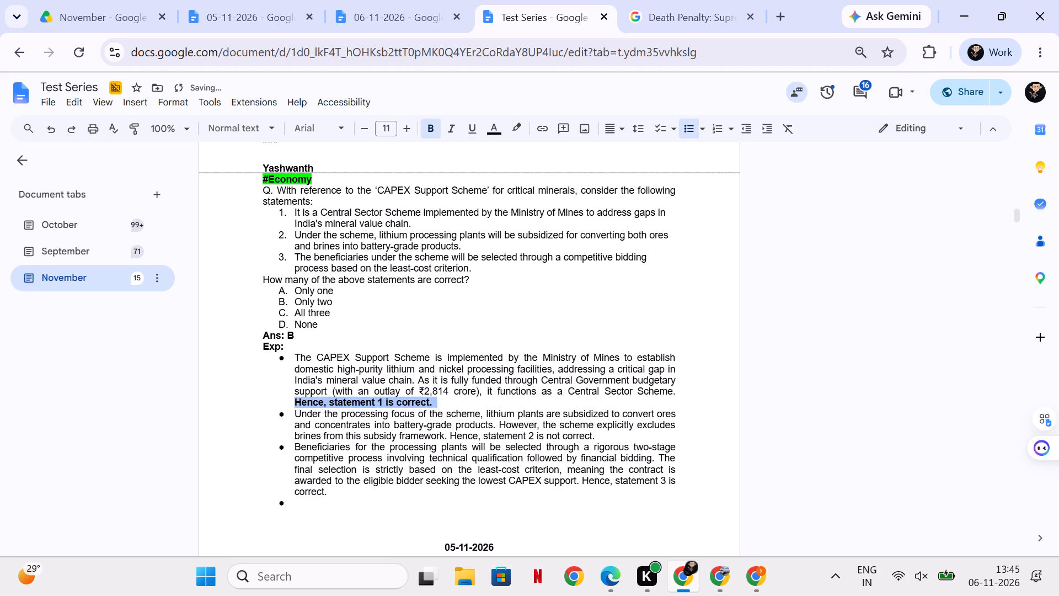
drag(449, 438, 632, 440)
key(ctrl+b)
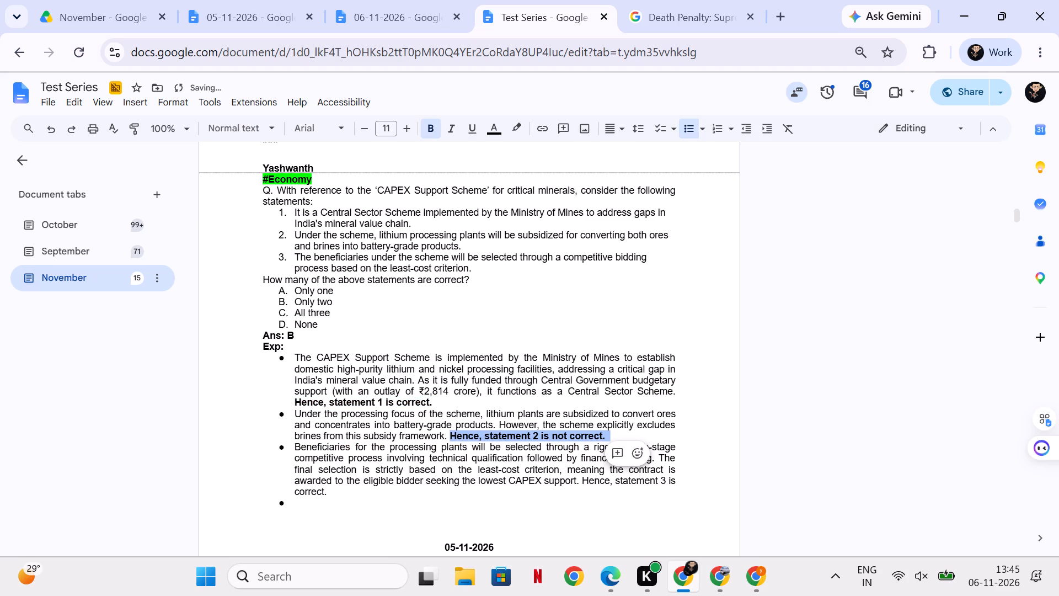
drag(585, 479, 602, 489)
key(ctrl+b)
End the bullet list and add the lines "Hence, option B is correct.", "Read more" and "####" below the explanation.
click(584, 489)
key(Down)
key(BackSpace)
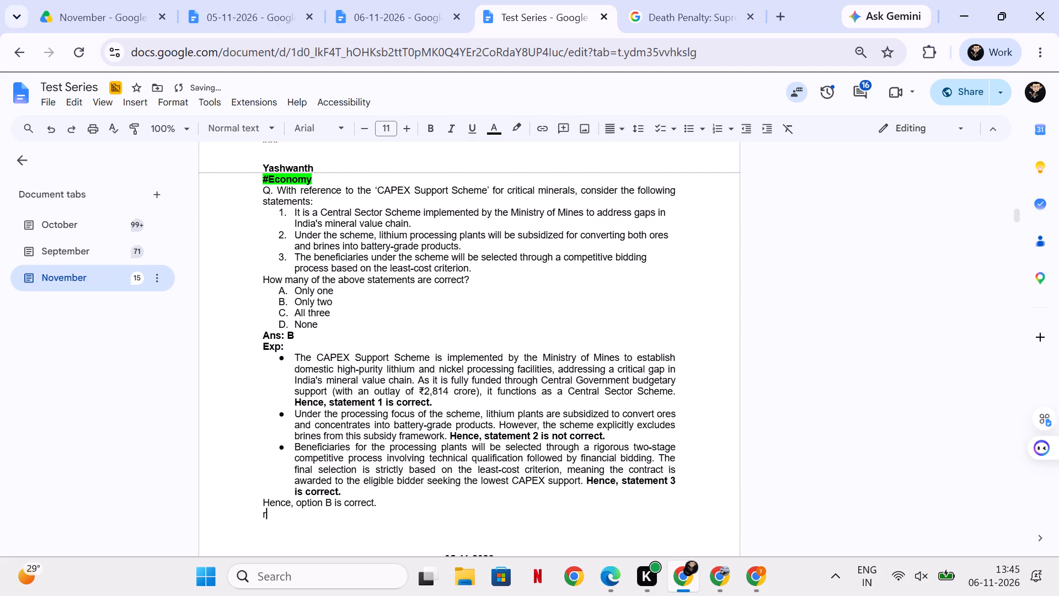
key(BackSpace)
key(Return)
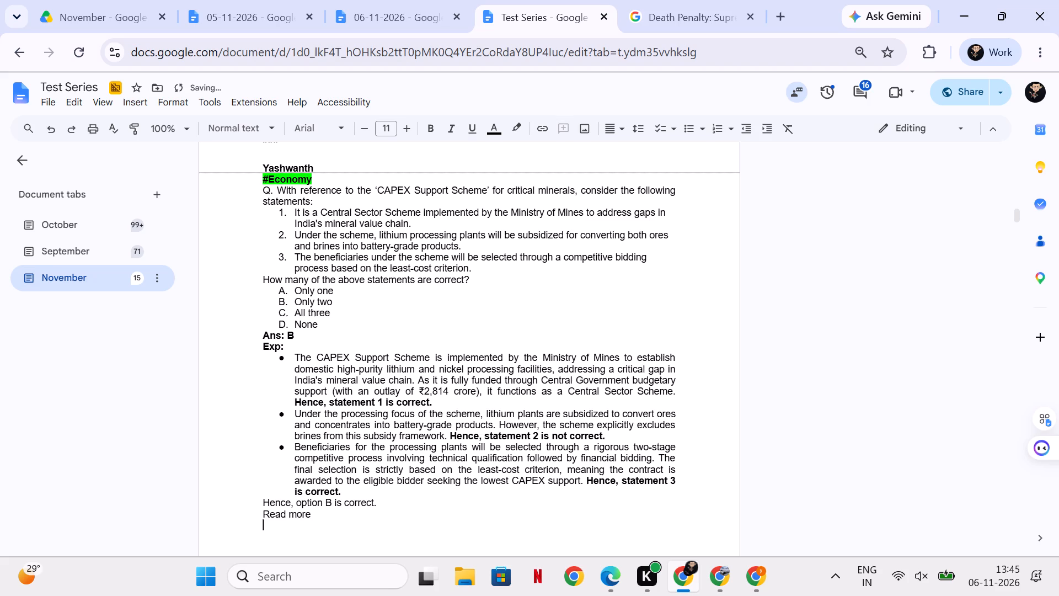
text(####)
scroll(515, 449, down, 1)
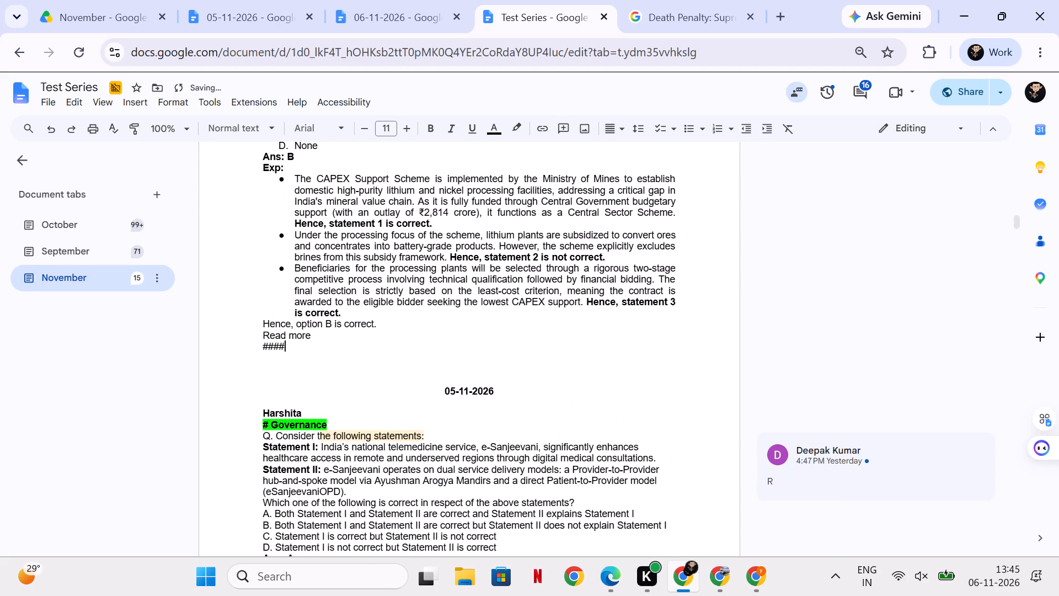
Make the closing lines from "Hence, option B is correct." downward under the CAPEX explanation bold.
drag(261, 319, 309, 343)
key(ctrl+b)
click(309, 343)
scroll(309, 343, up, 1)
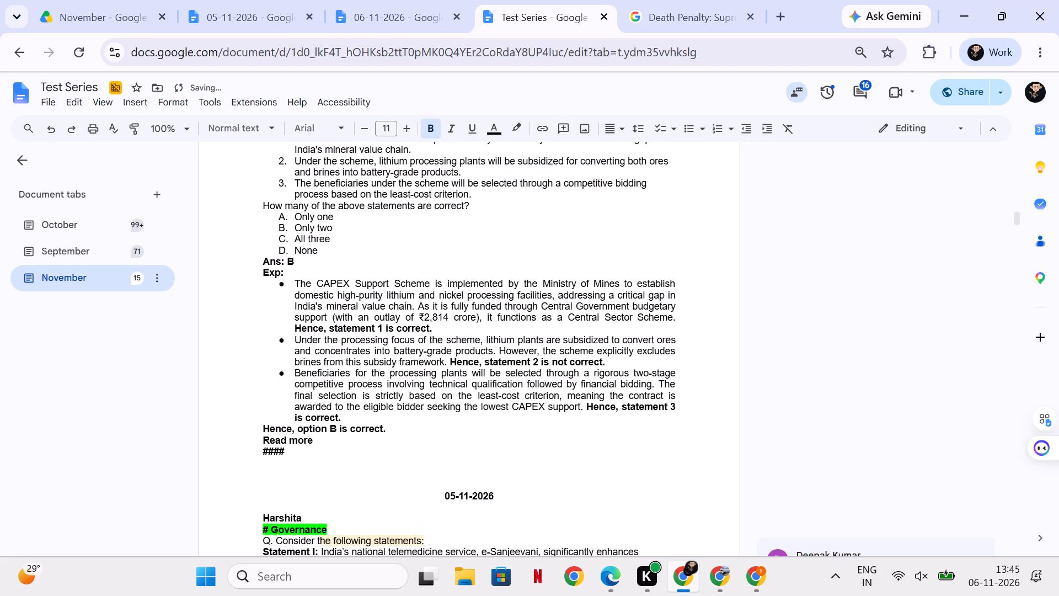
scroll(264, 263, up, 2)
scroll(266, 249, down, 2)
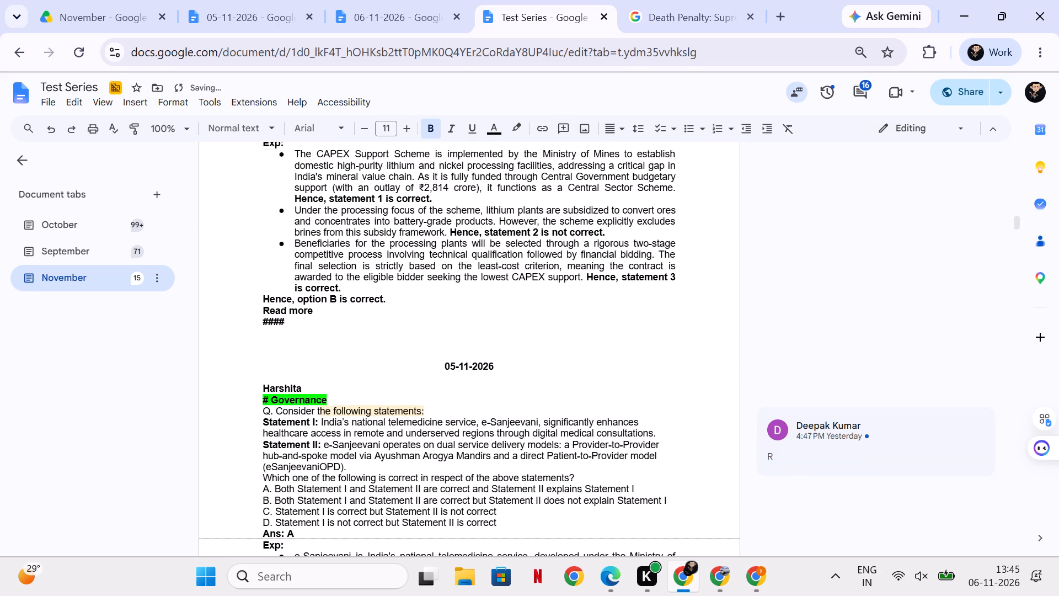
Complete "Read more:" with the heading "Capex Support Scheme to Promote Critical Mineral Processing" copied as plain text from the 06-11-2026 document.
click(399, 329)
click(419, 310)
key(shift+colon)
scroll(419, 310, up, 2)
scroll(419, 310, down, 1)
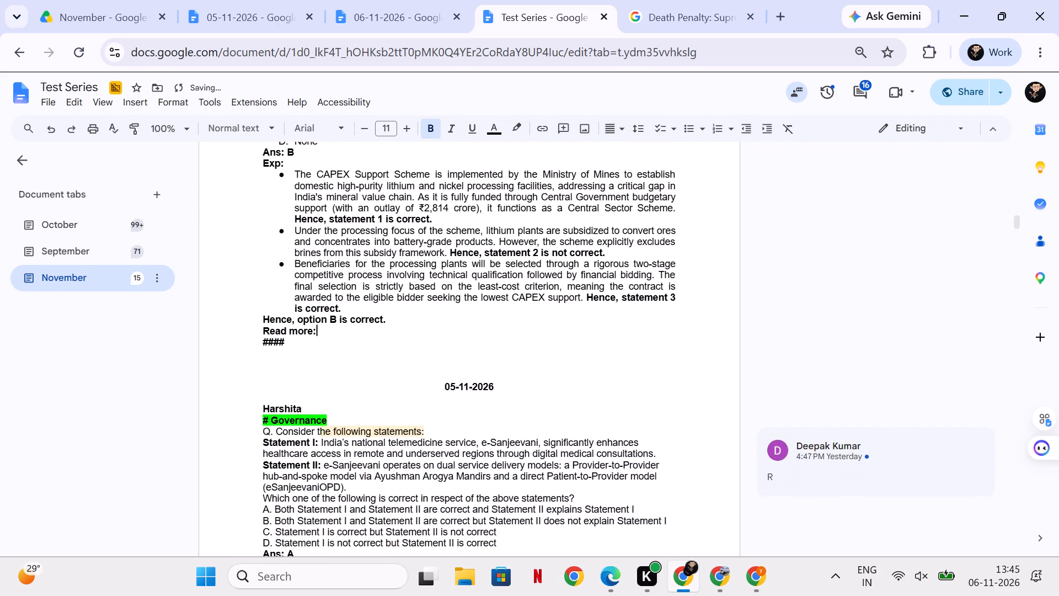
scroll(647, 448, down, 2)
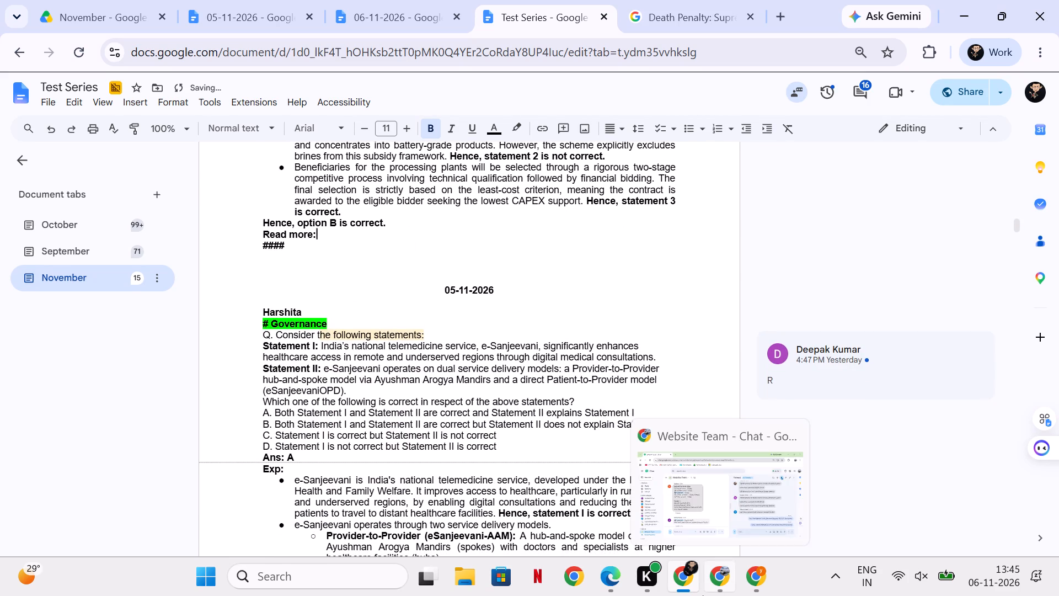
click(329, 0)
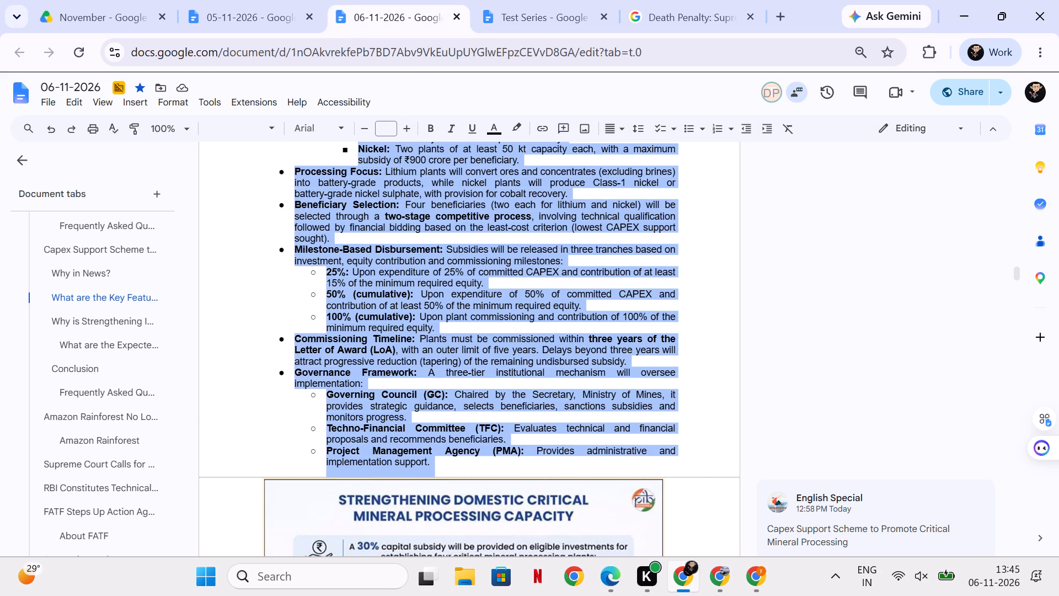
scroll(355, 281, up, 5)
triple_click(342, 344)
key(ctrl+c)
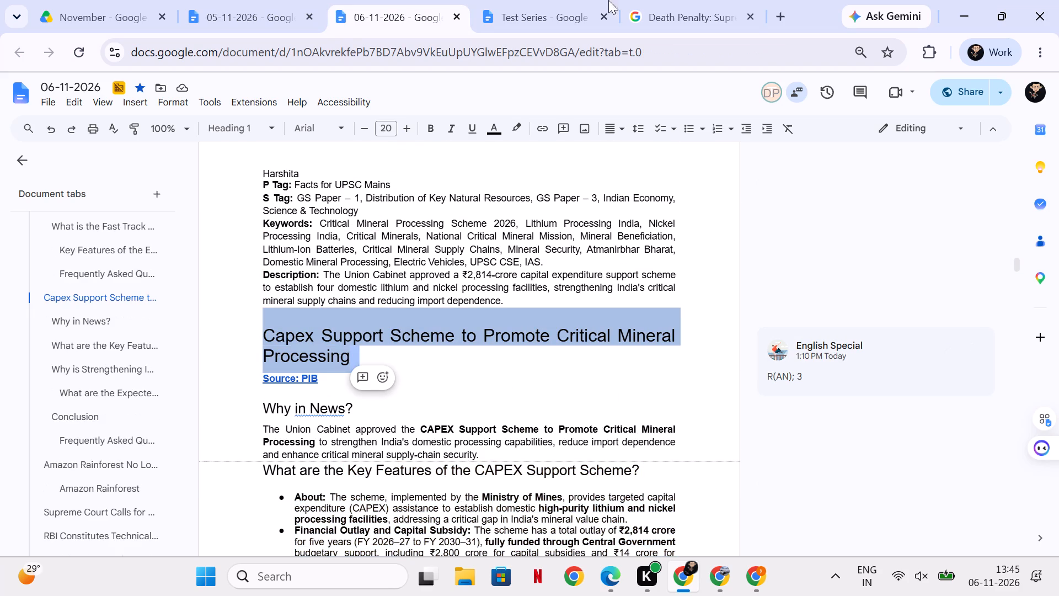
click(625, 0)
click(588, 0)
key(ctrl+shift+v)
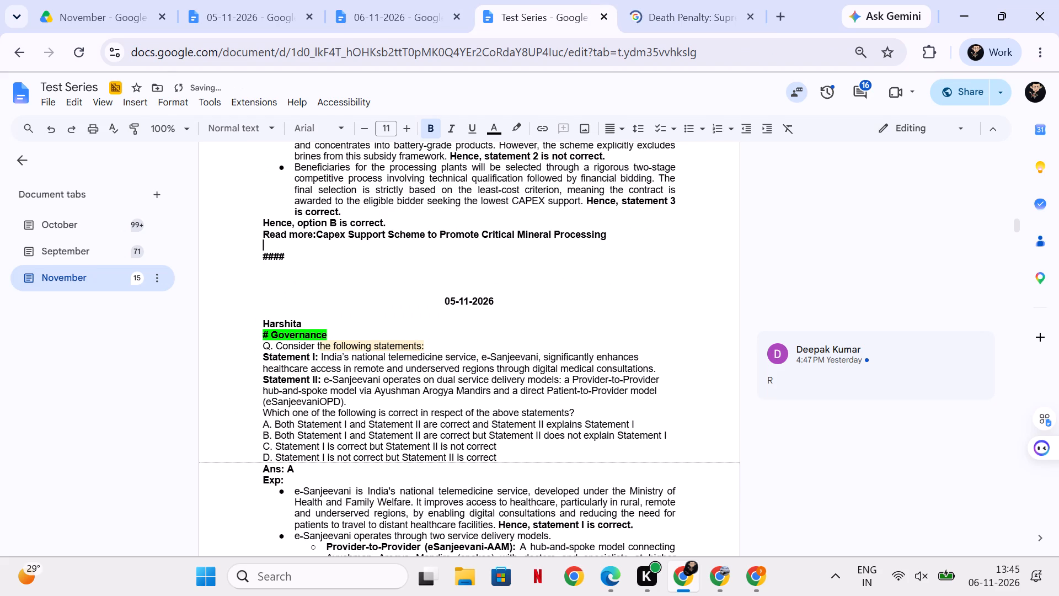
key(BackSpace)
Highlight the whole "Read more" line of the CAPEX question in yellow.
key(ctrl+shift+Left)
key(ctrl+shift+Left)
key(ctrl+shift+Left)
key(ctrl+shift+Left)
key(ctrl+shift+Left)
key(ctrl+shift+Left)
key(ctrl+shift+Left)
key(ctrl+shift+Left)
key(ctrl+shift+Left)
key(ctrl+shift+Left)
key(ctrl+shift+Left)
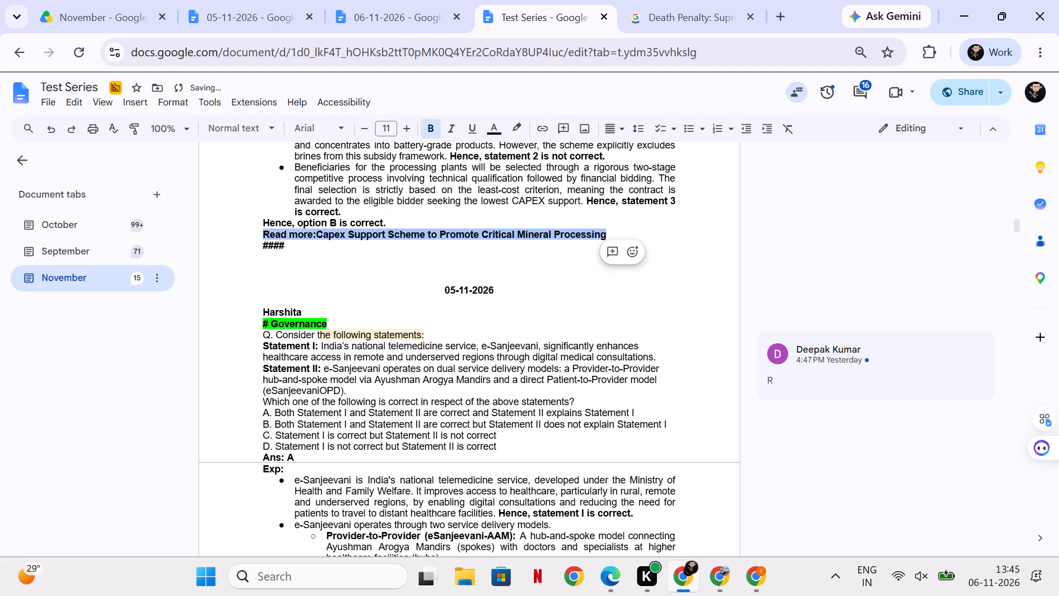
click(517, 127)
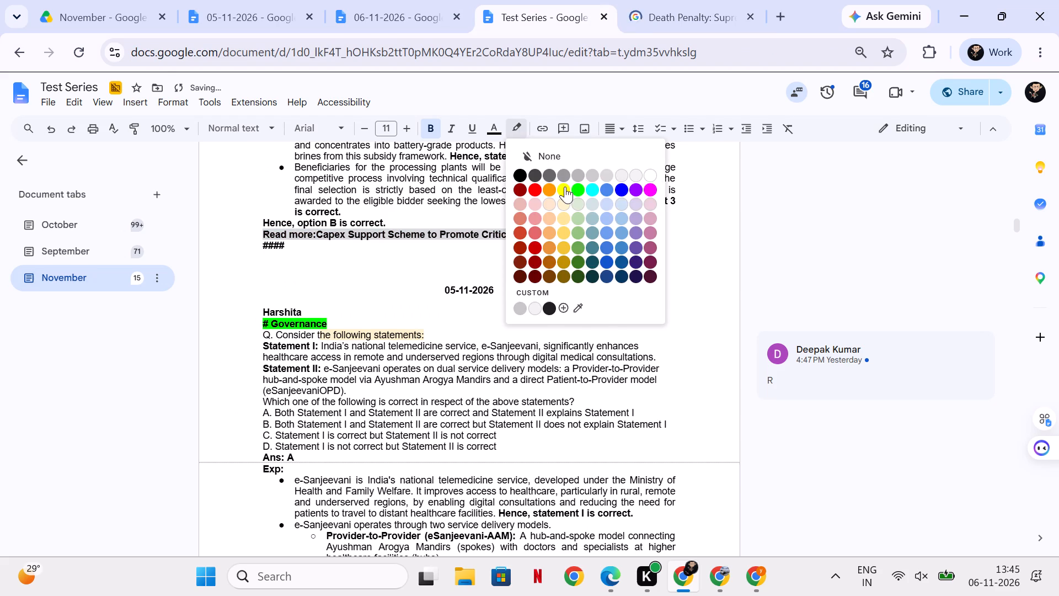
click(565, 187)
click(465, 219)
Close the Death Penalty search, the Test Series document and the 05-11-2026 document, leaving the 06-11-2026 document open.
scroll(465, 219, up, 9)
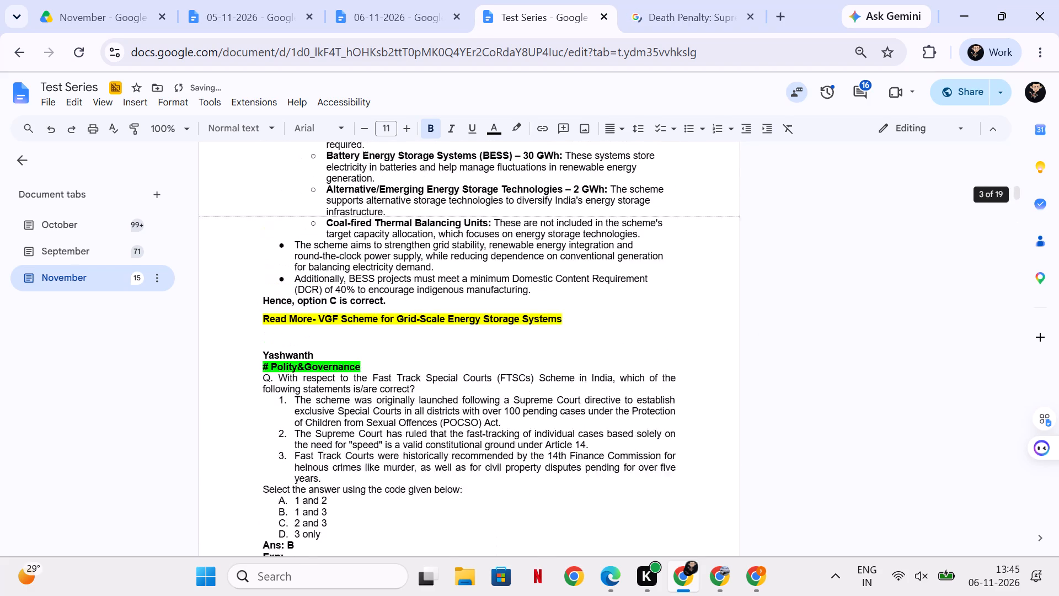
scroll(465, 219, up, 4)
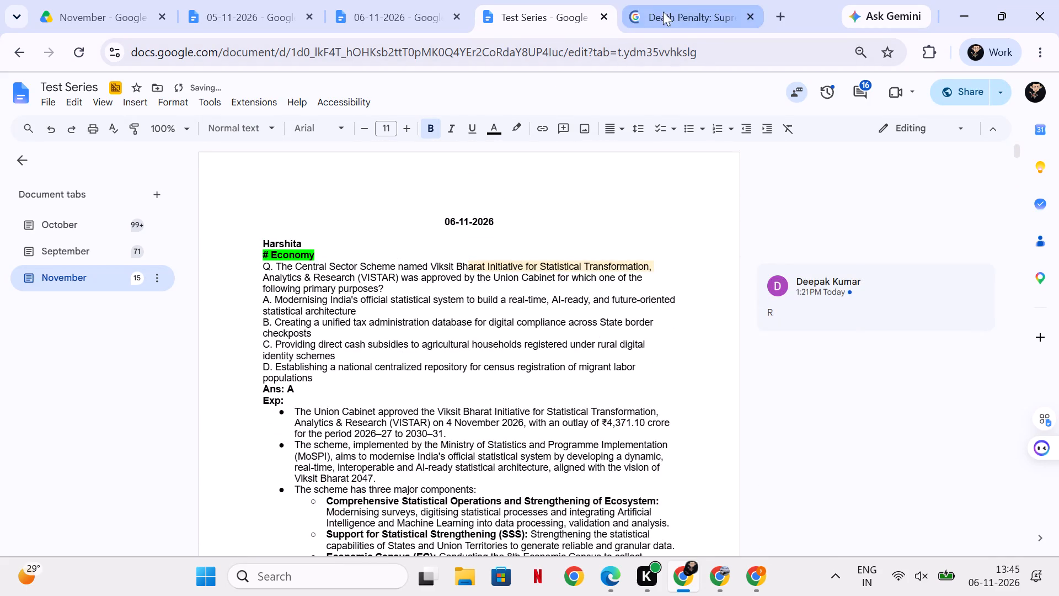
click(685, 4)
click(745, 18)
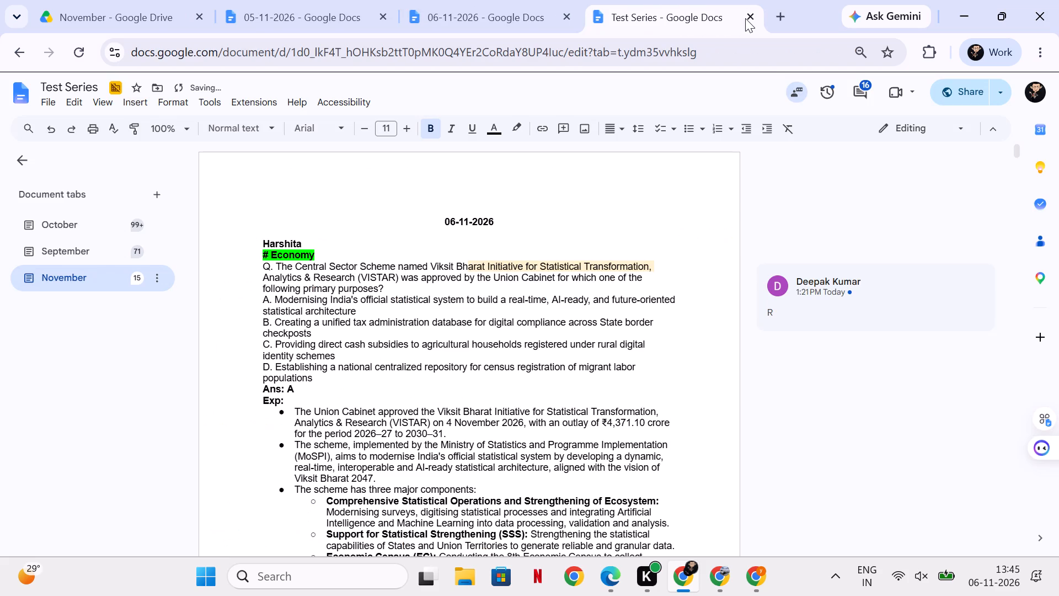
click(745, 18)
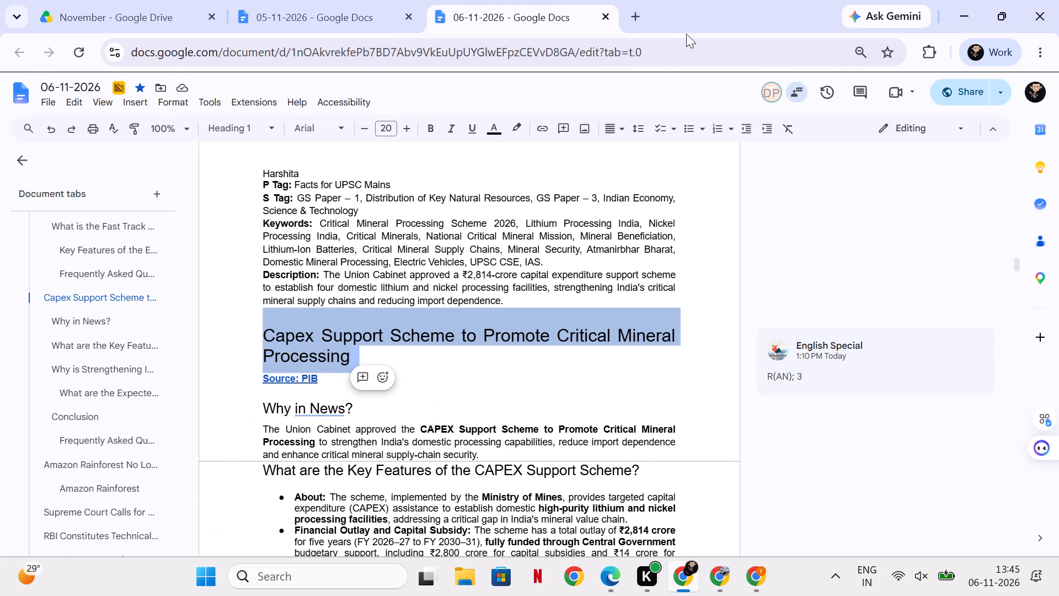
click(413, 19)
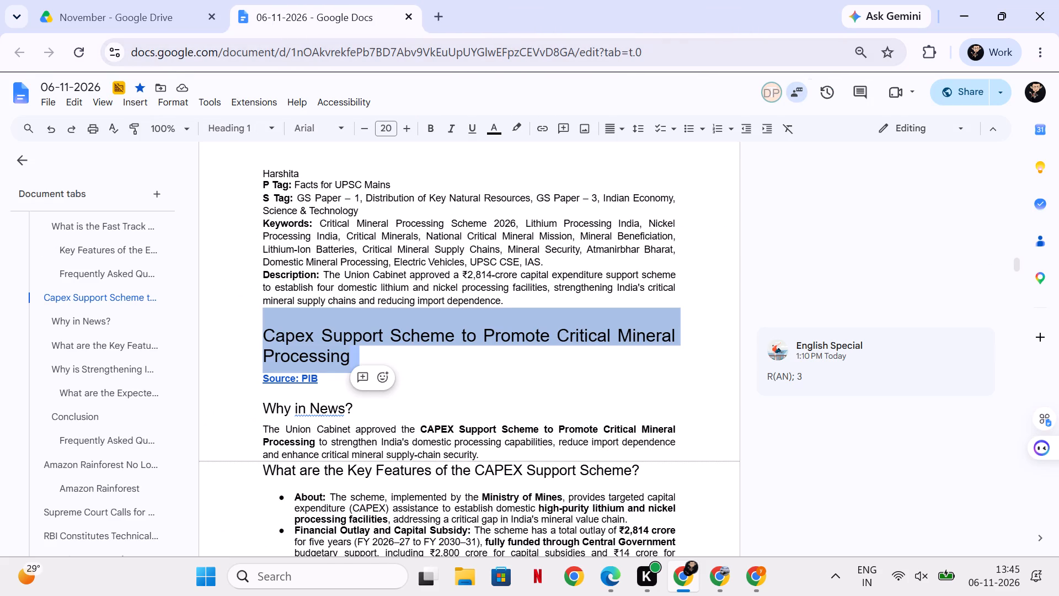
Look through the topic outline of the 06-11-2026 document down to the last article.
scroll(109, 385, down, 2)
scroll(100, 402, up, 1)
scroll(98, 406, down, 1)
scroll(96, 411, up, 1)
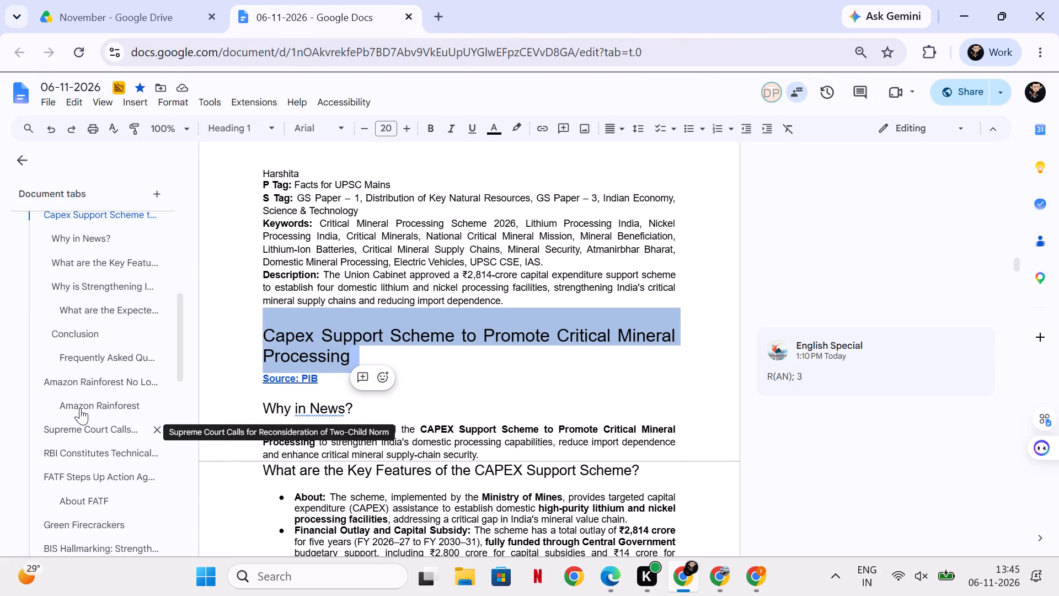
scroll(87, 382, up, 1)
scroll(87, 382, down, 3)
scroll(87, 382, up, 1)
scroll(87, 382, down, 1)
scroll(87, 382, up, 1)
scroll(87, 382, down, 1)
scroll(87, 382, up, 1)
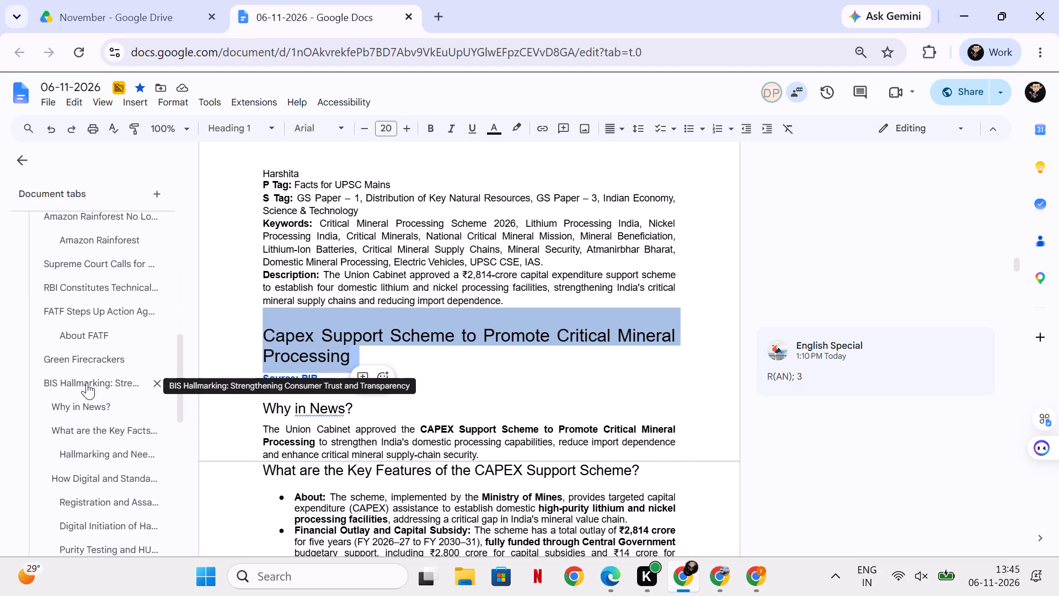
scroll(87, 382, up, 3)
scroll(87, 382, down, 3)
scroll(89, 427, down, 9)
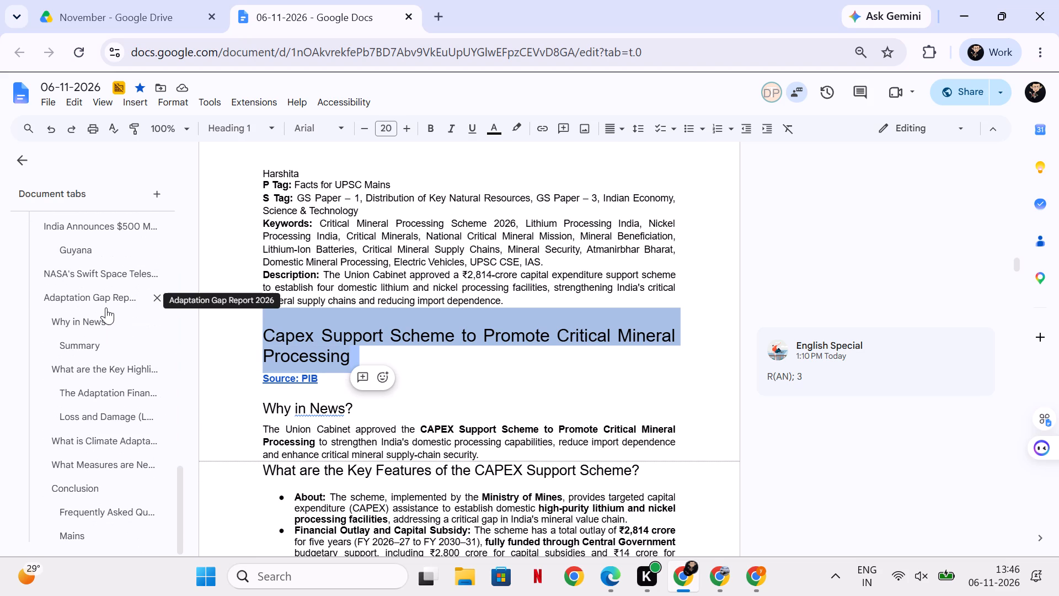
Open the "Adaptation Gap Report 2026" section and read through its highlights, climate adaptation and measures content.
click(106, 307)
scroll(483, 315, right, 1)
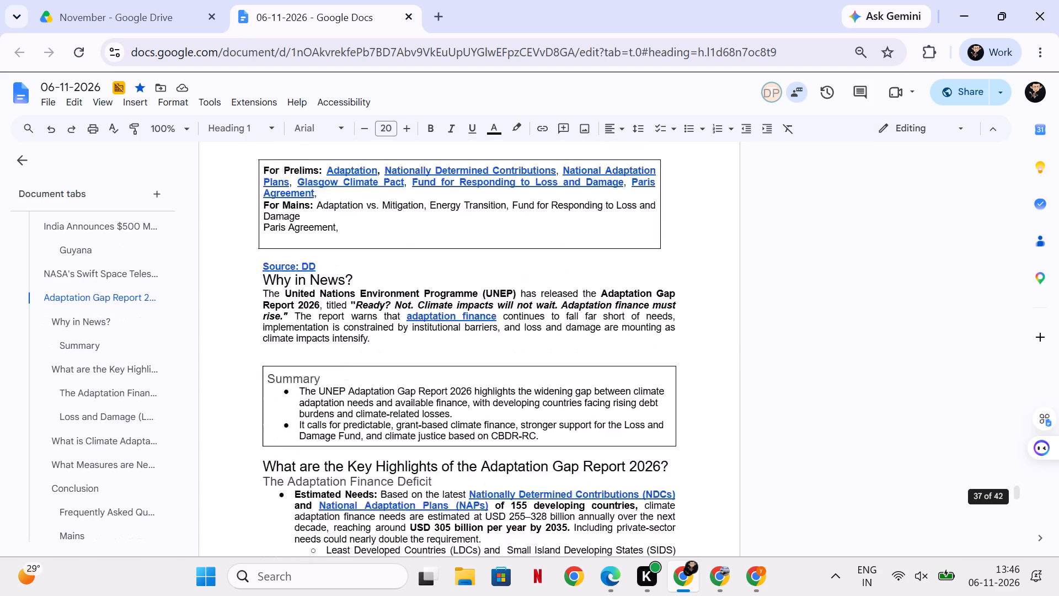
scroll(483, 315, down, 3)
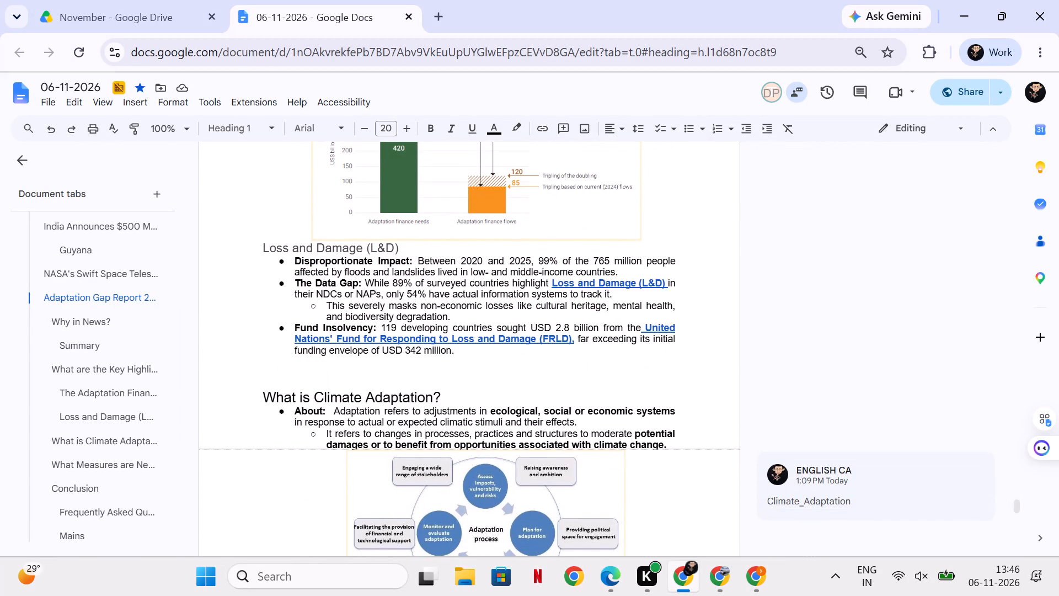
scroll(500, 345, down, 6)
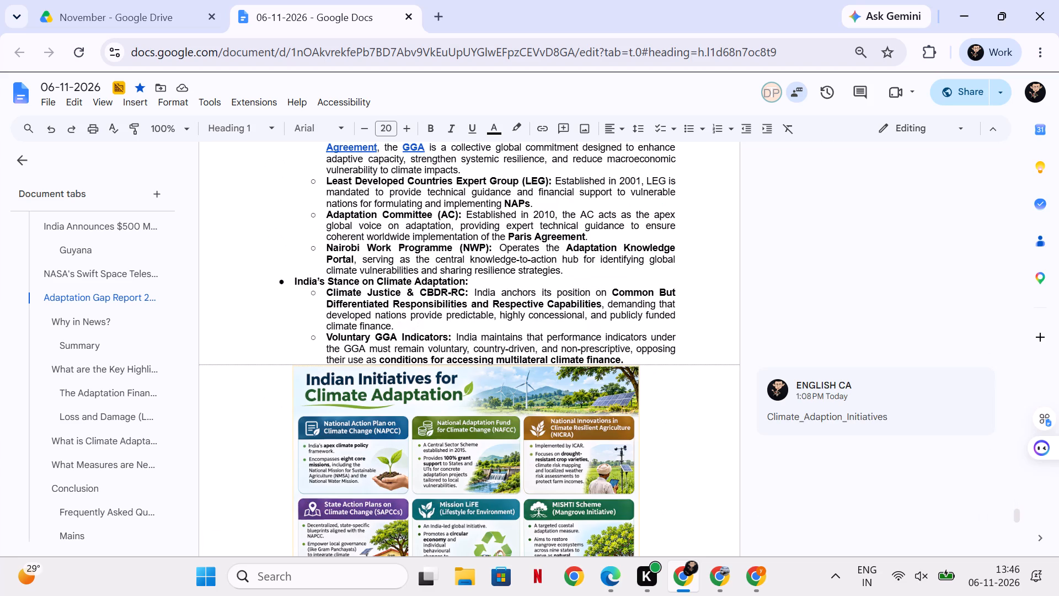